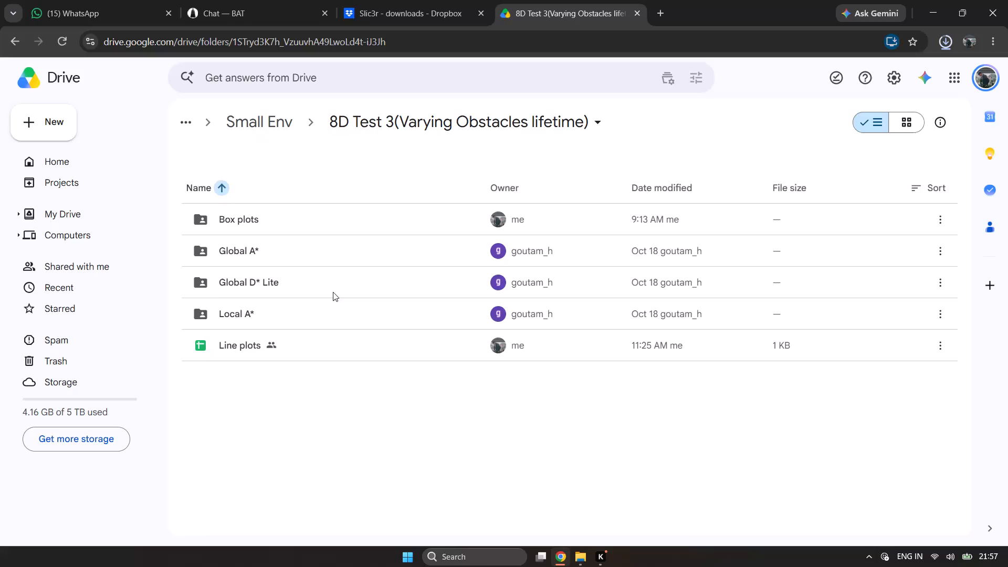
Open the Line plots spreadsheet and review its averaged tables for rows still to fill.
double_click(306, 332)
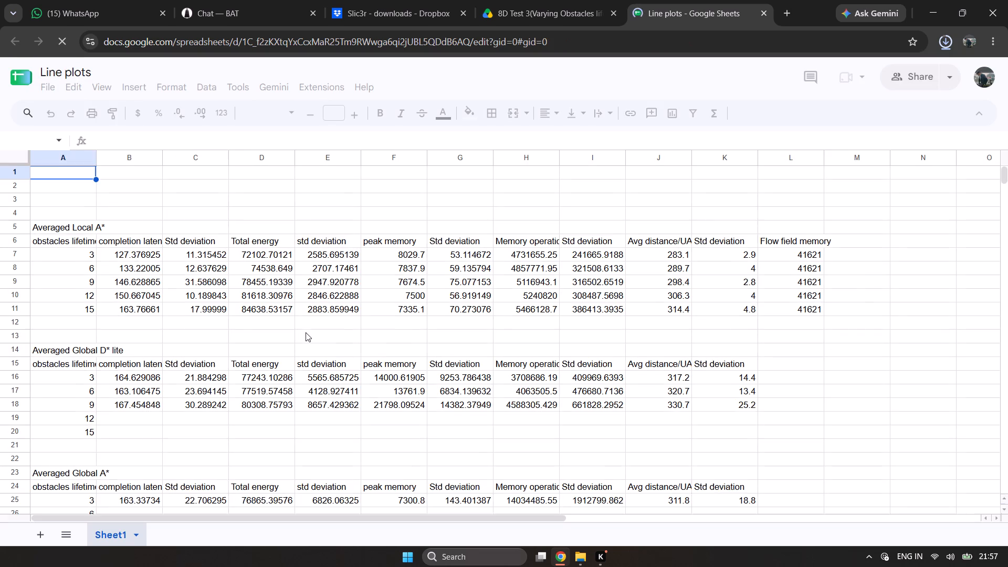
scroll(306, 332, "down", 3)
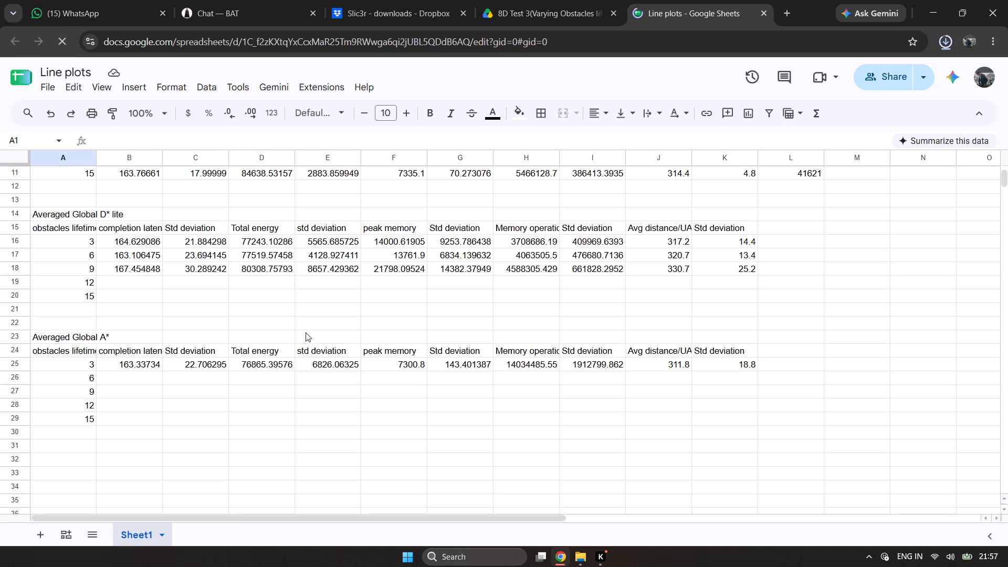
scroll(306, 332, "up", 1)
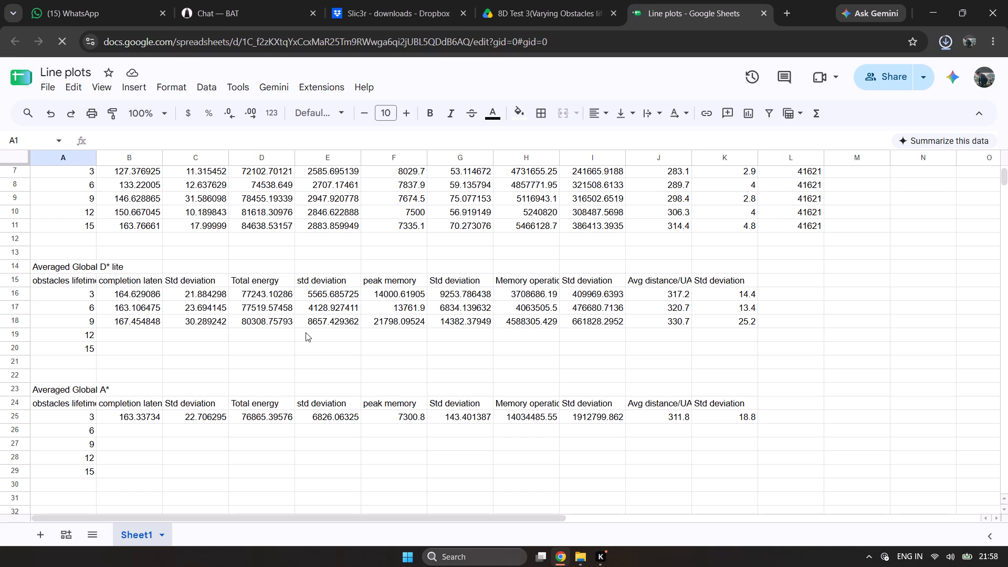
Open the Global D* Lite folder in Drive and recheck the Averaged Global D* lite table in the Line plots sheet.
left_click(540, 11)
double_click(290, 277)
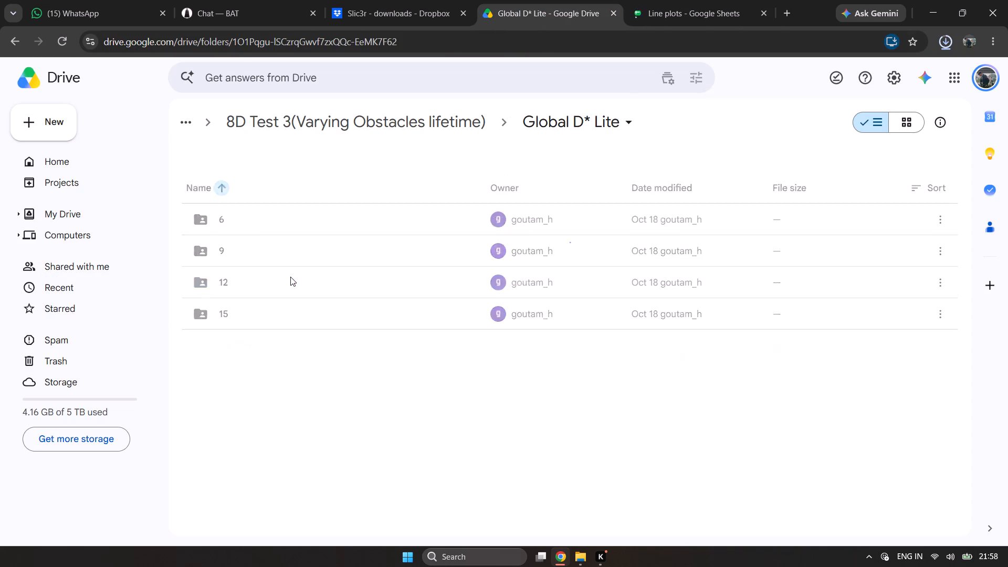
left_click(667, 6)
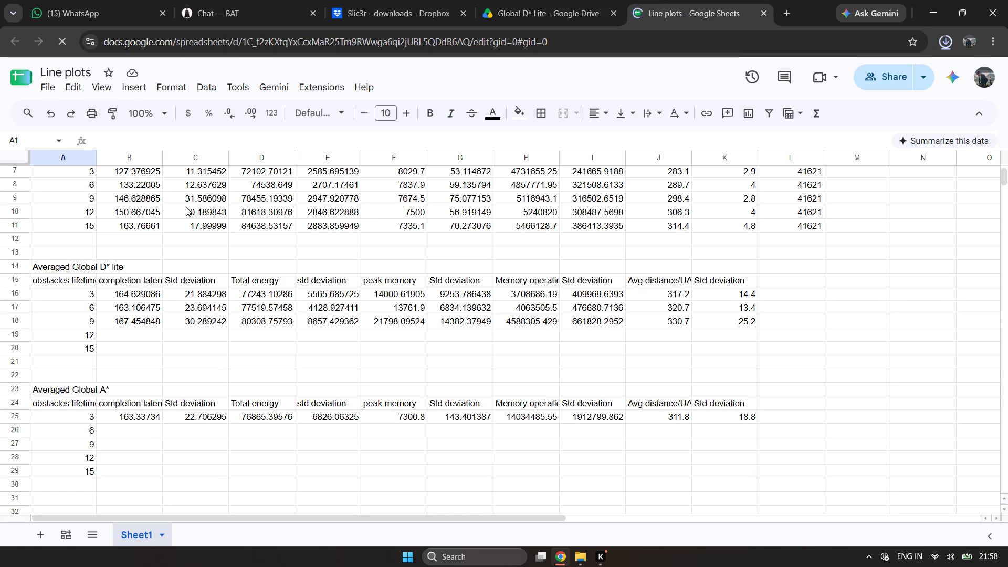
scroll(405, 323, "right", 2)
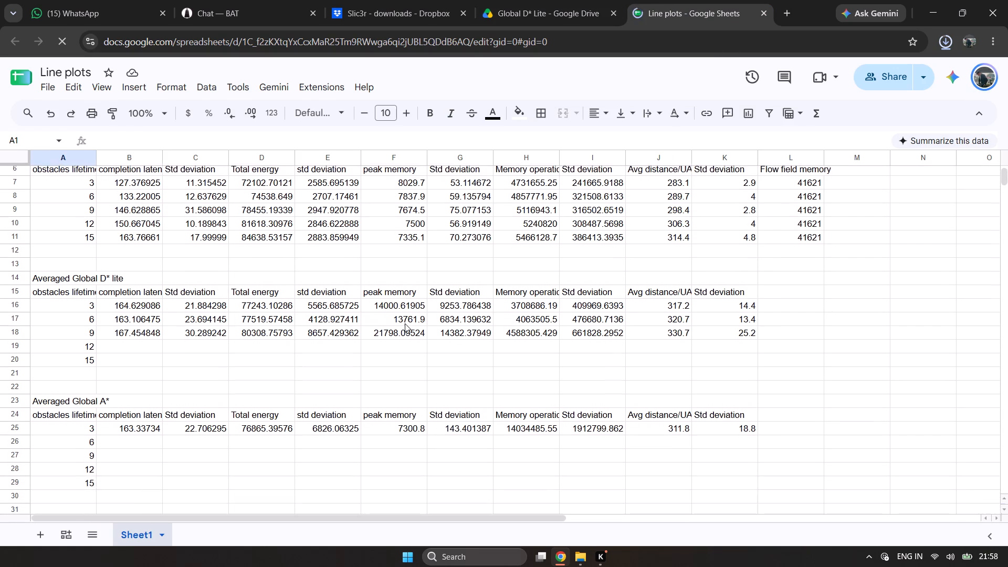
scroll(405, 323, "right", 1)
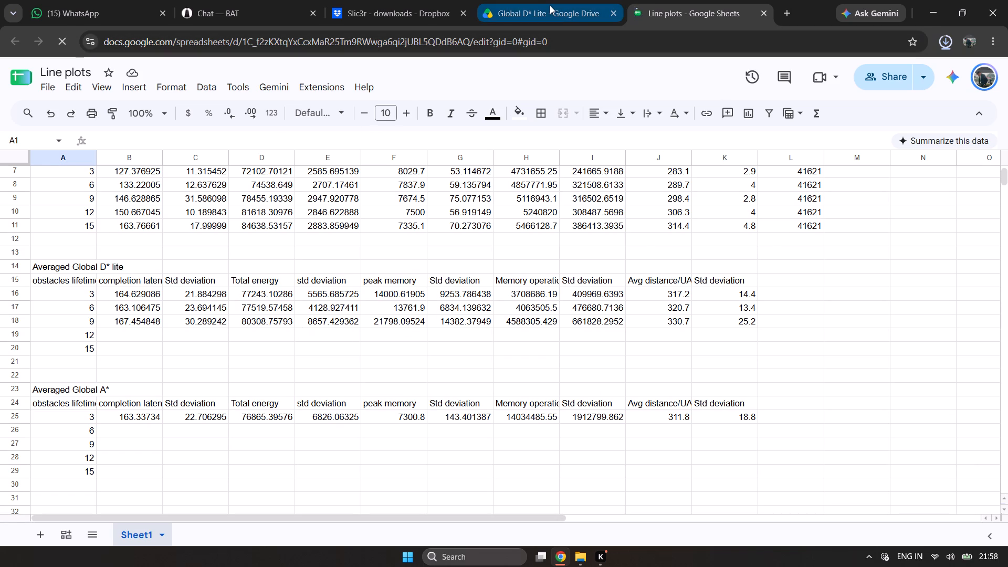
Open timeline_metrics_latency_summary_averaged.csv from subfolder 12 of the Global D* Lite folder.
left_click(550, 5)
double_click(274, 280)
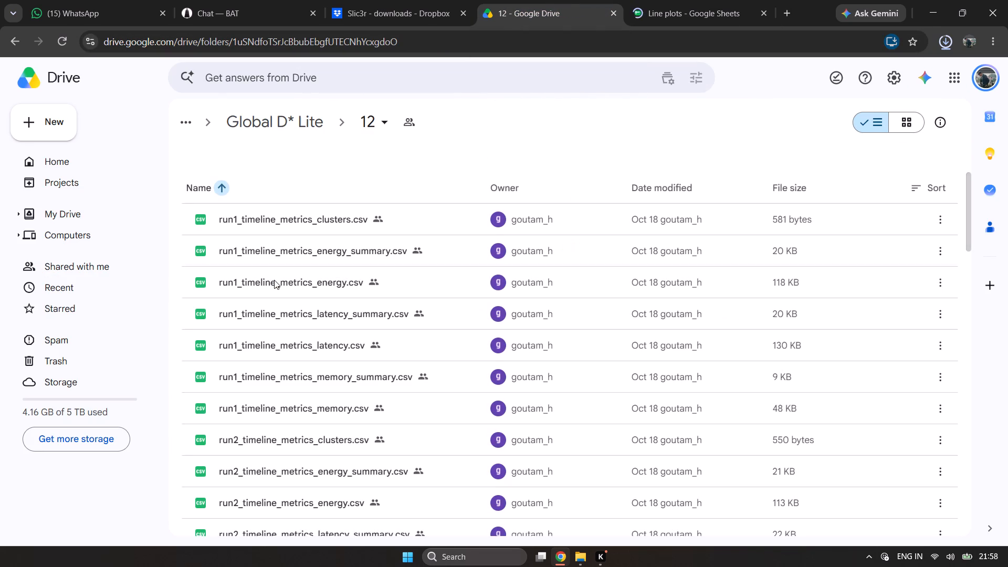
scroll(371, 343, "down", 2)
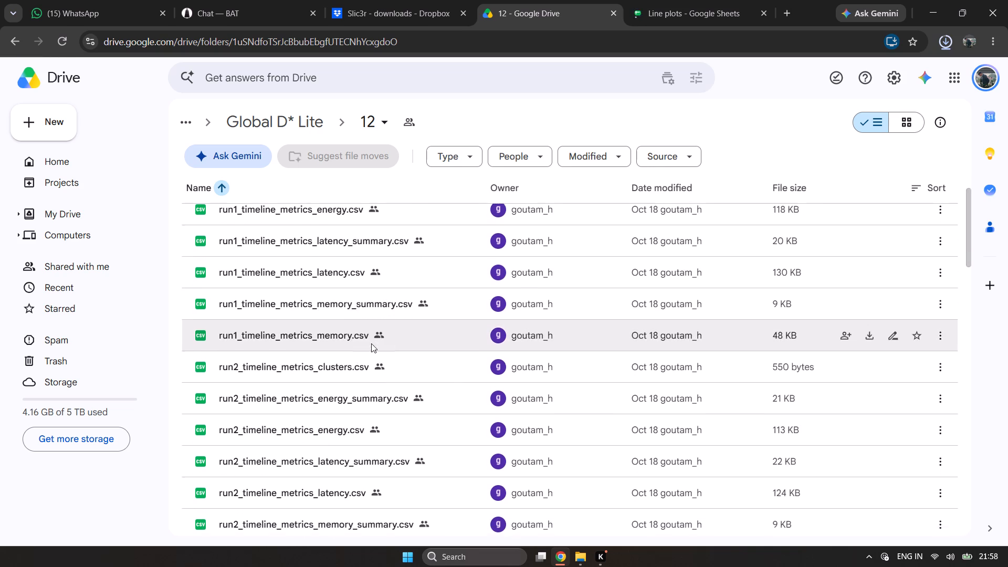
scroll(371, 343, "down", 20)
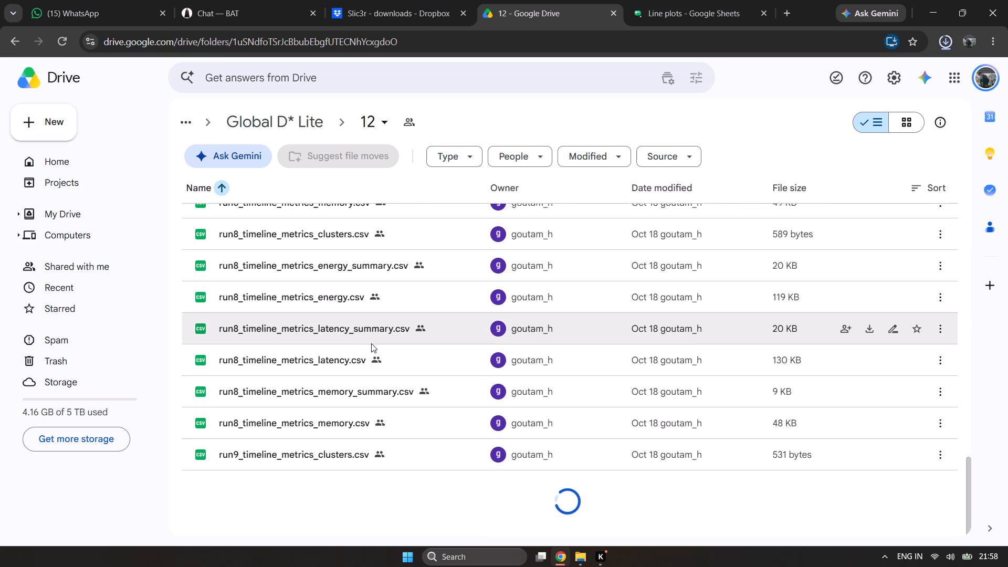
scroll(371, 343, "down", 7)
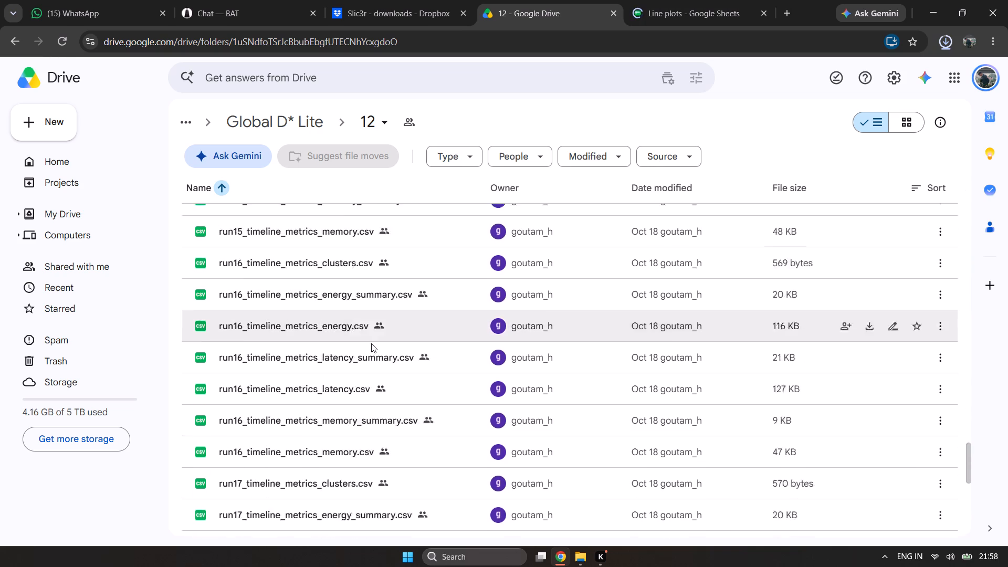
scroll(371, 343, "down", 6)
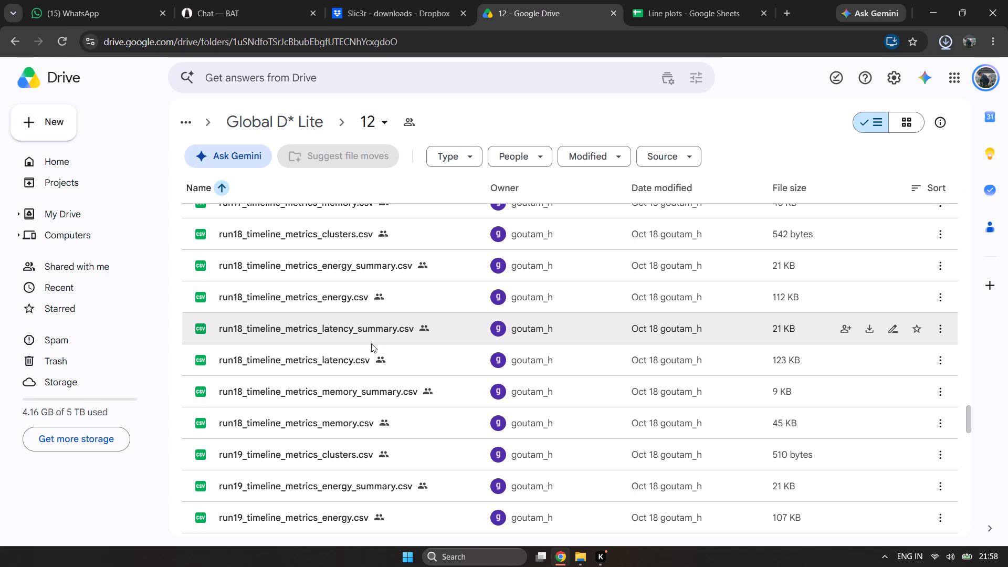
scroll(371, 343, "down", 10)
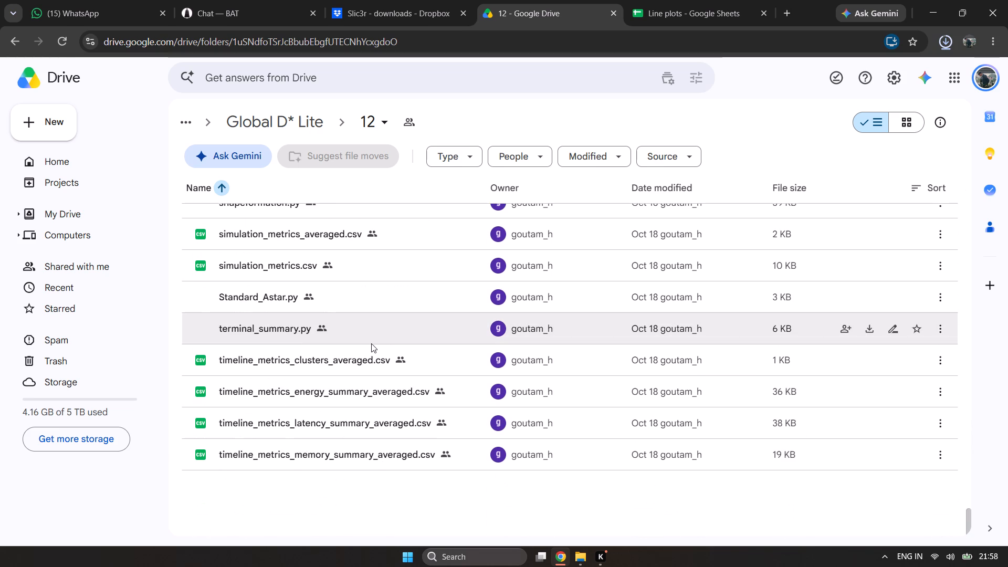
double_click(383, 431)
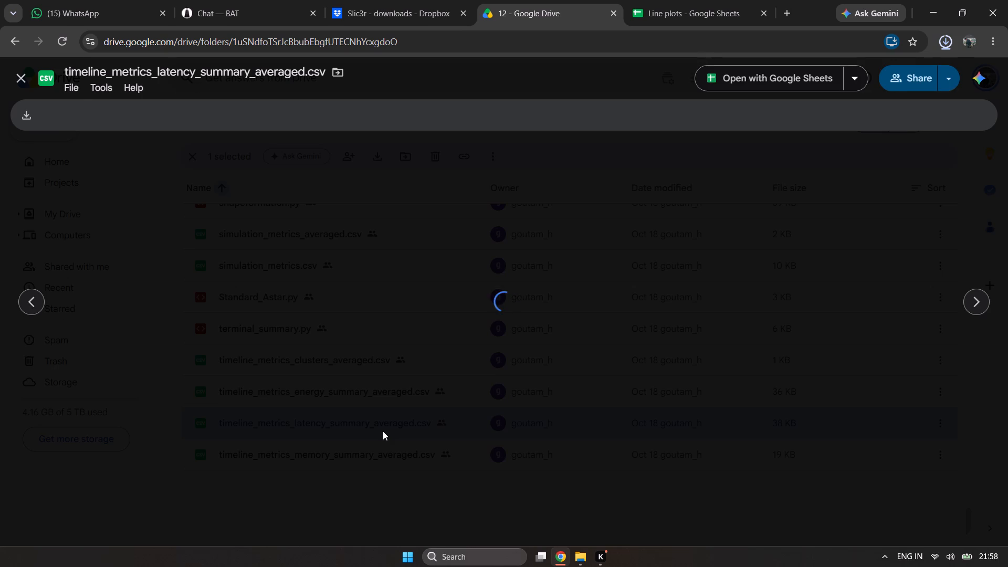
Copy the Max Individual Latency values 171.943725 and 28.727491 into B19:C19 of Line plots, the lifetime 12 row under Averaged Global D* lite.
scroll(383, 431, "down", 13)
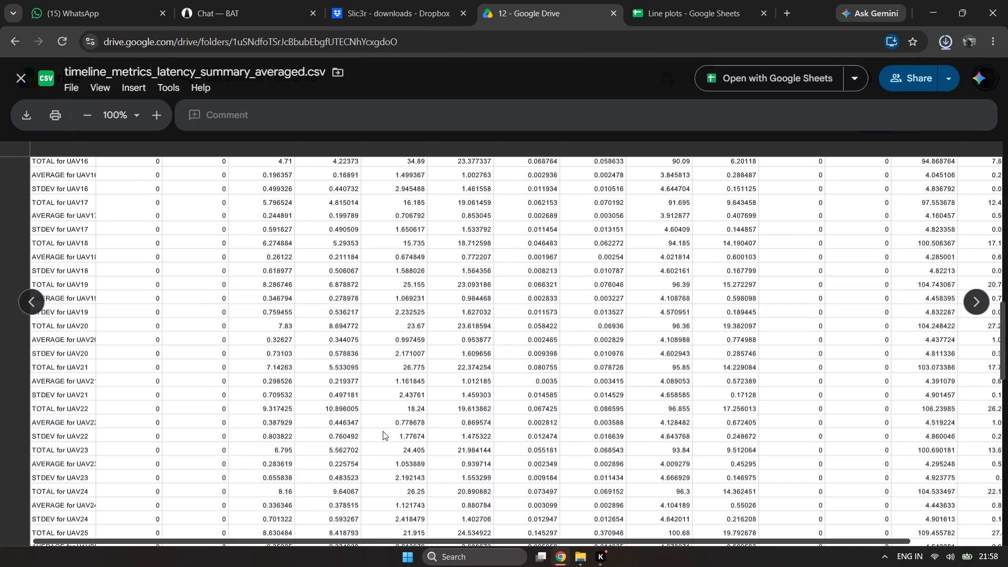
scroll(383, 431, "down", 15)
scroll(383, 431, "down", 8)
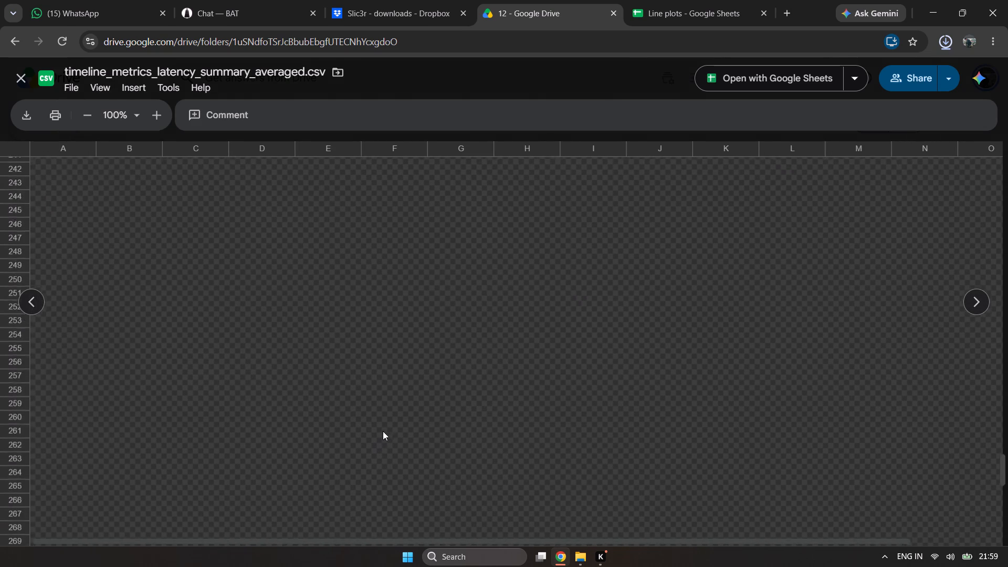
scroll(383, 431, "down", 6)
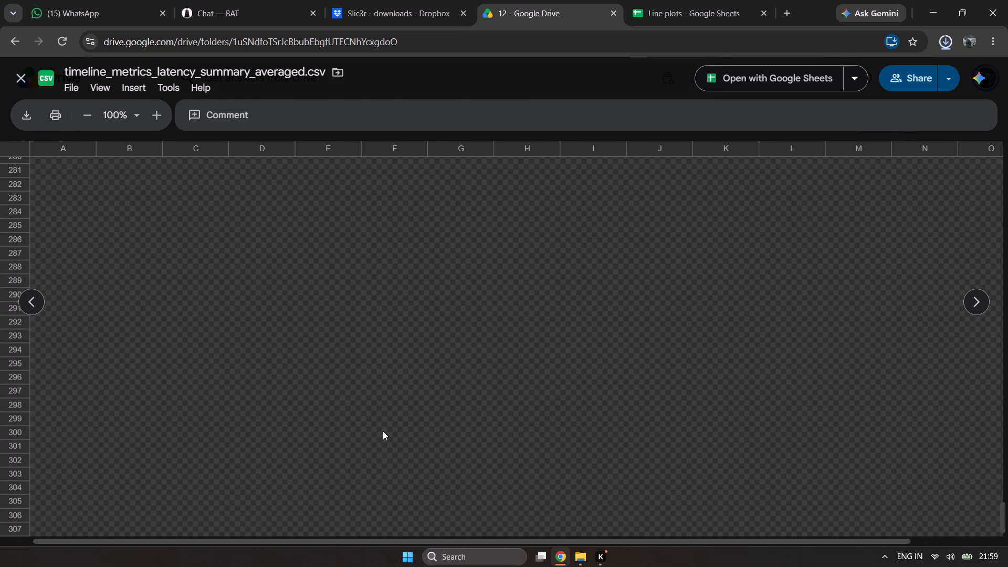
scroll(383, 431, "down", 5)
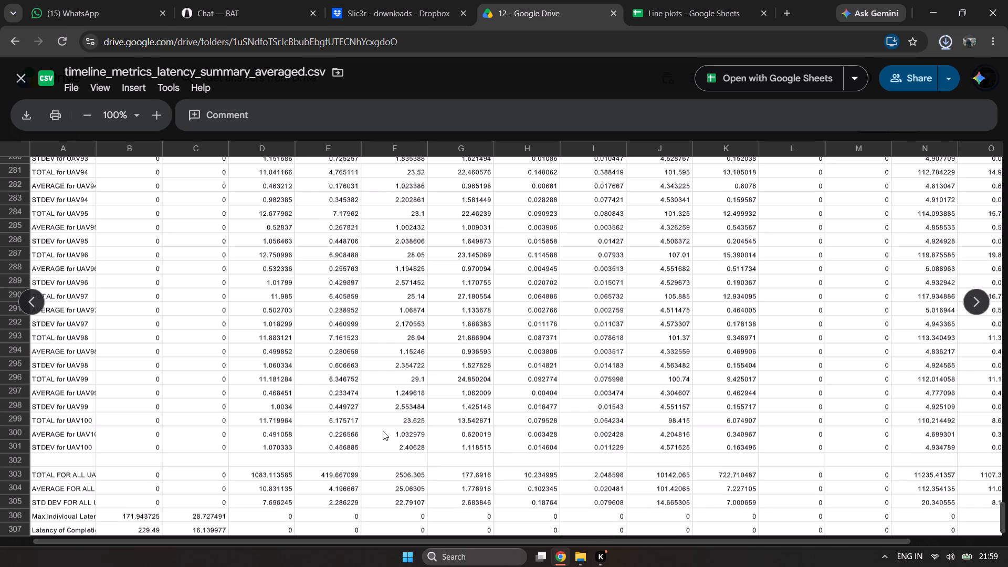
left_click(140, 509)
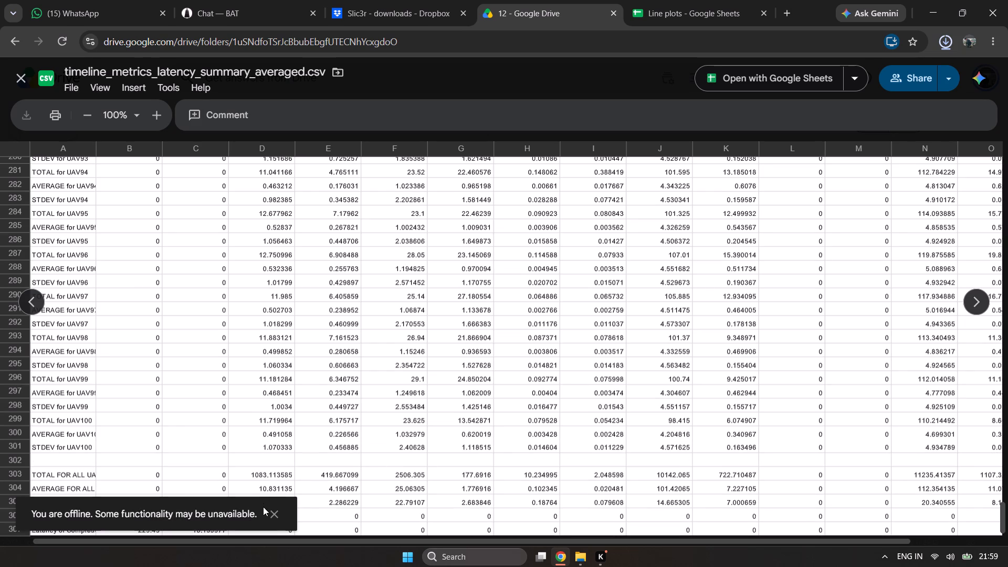
left_click(275, 519)
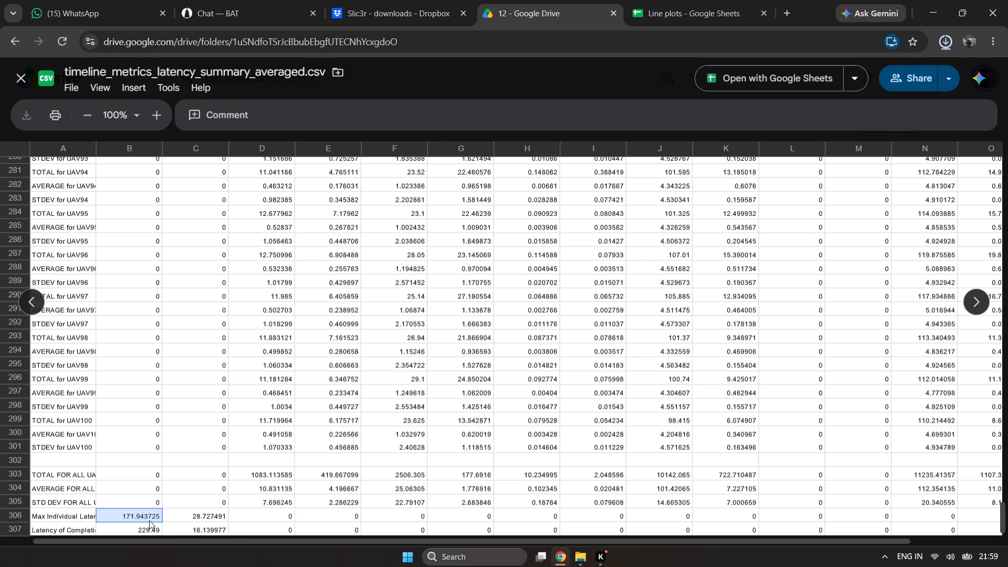
left_click_drag(148, 516, 173, 516)
key("ctrl+c")
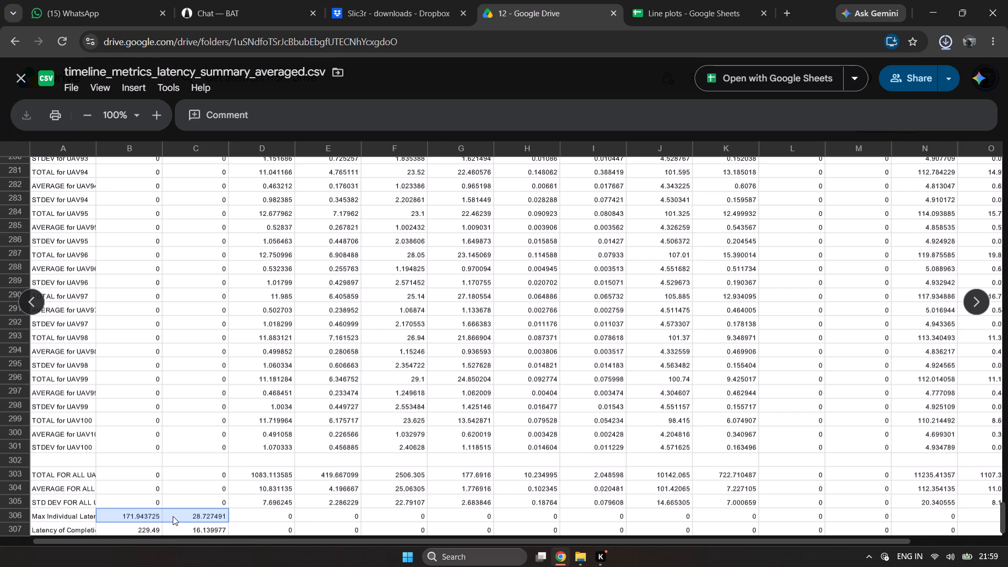
left_click(691, 8)
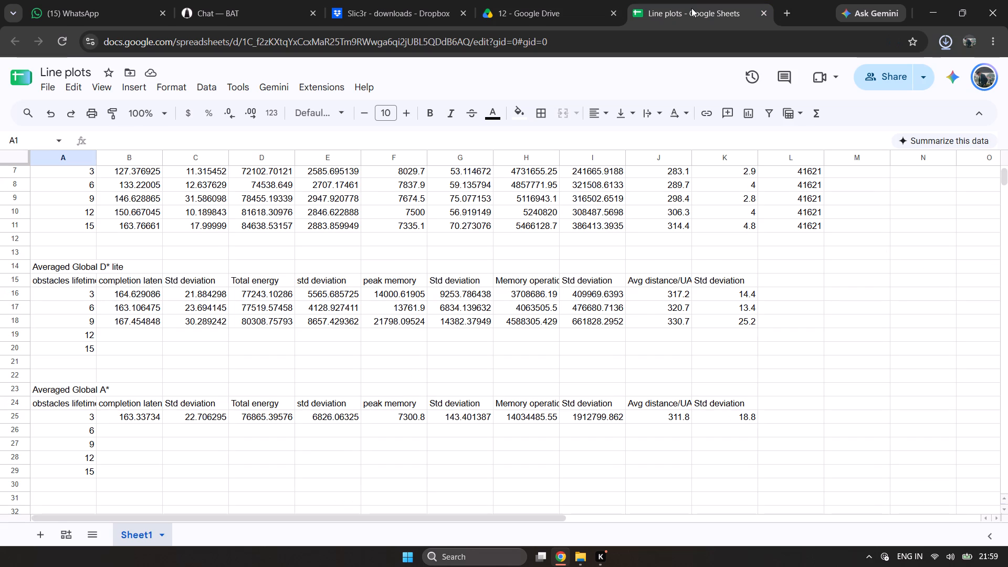
left_click(146, 332)
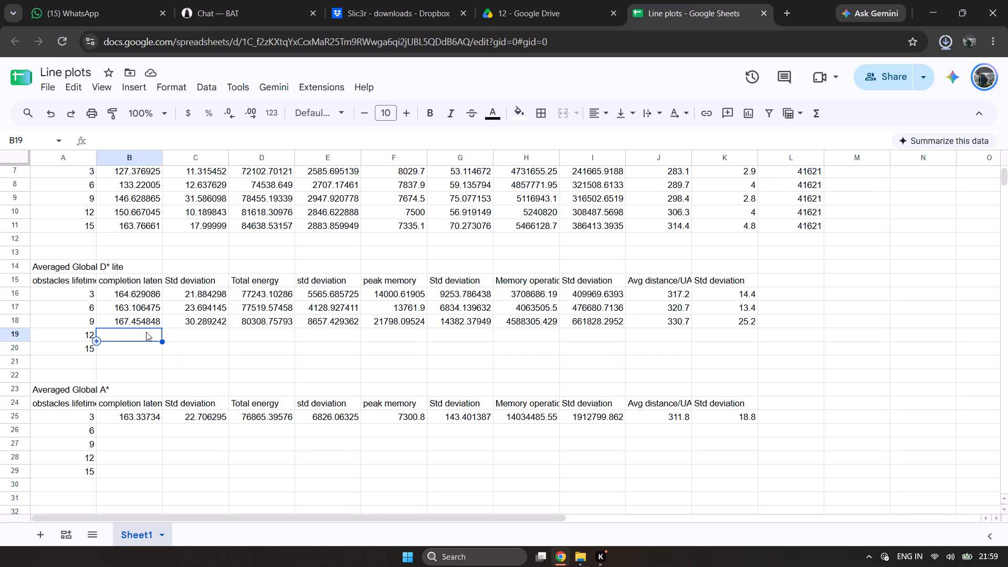
key("ctrl+v")
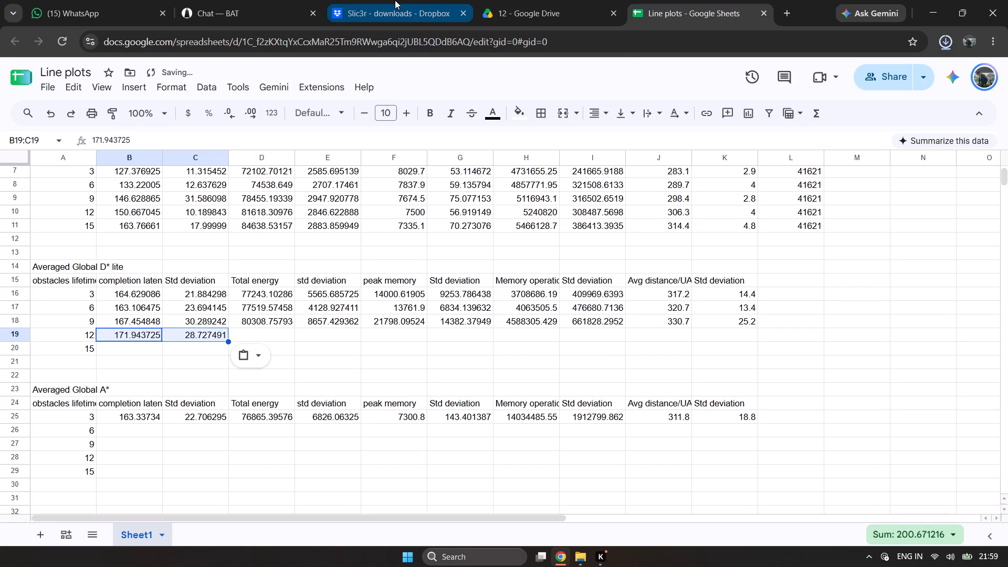
Return to Drive, close the latency summary preview and reload the folder 12 page.
left_click(505, 0)
left_click(23, 76)
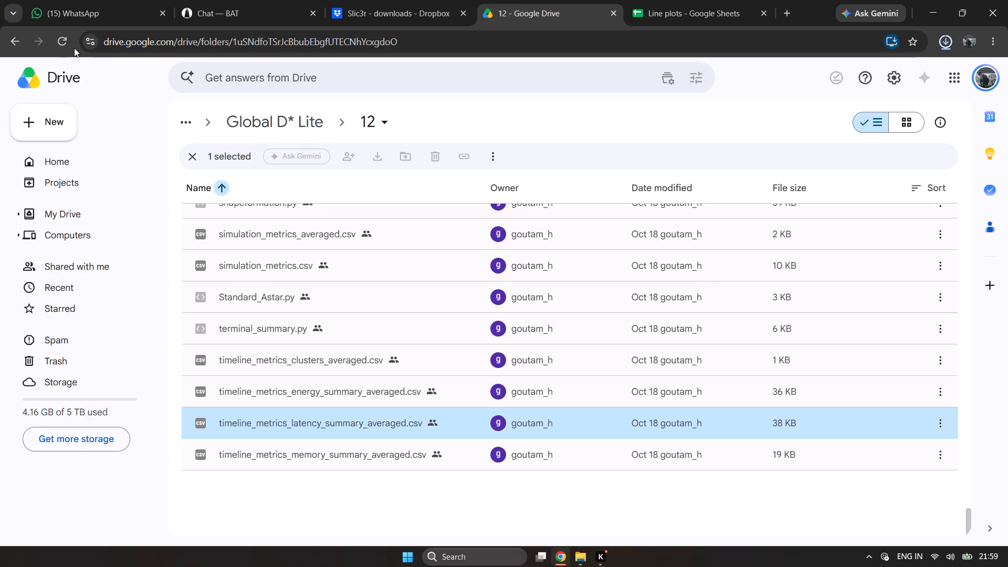
left_click_drag(74, 48, 66, 44)
left_click(66, 44)
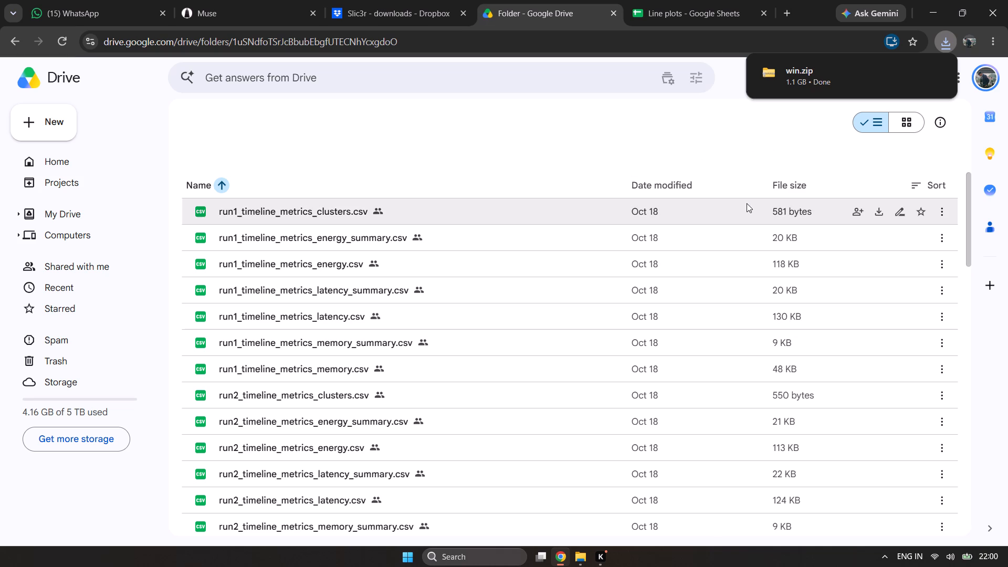
Open timeline_metrics_energy_summary_averaged.csv from folder 12.
scroll(565, 244, "down", 13)
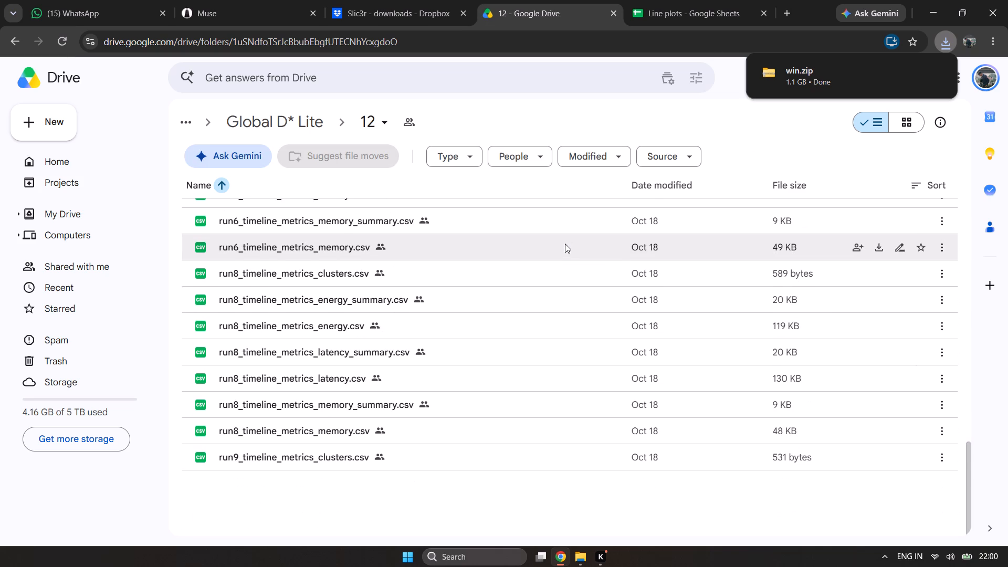
scroll(444, 407, "down", 12)
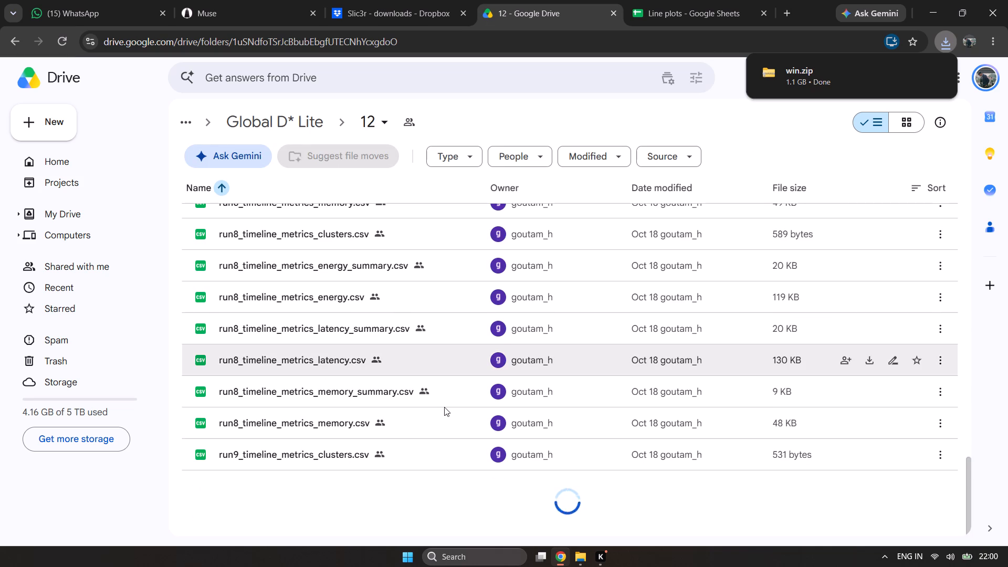
scroll(444, 407, "down", 6)
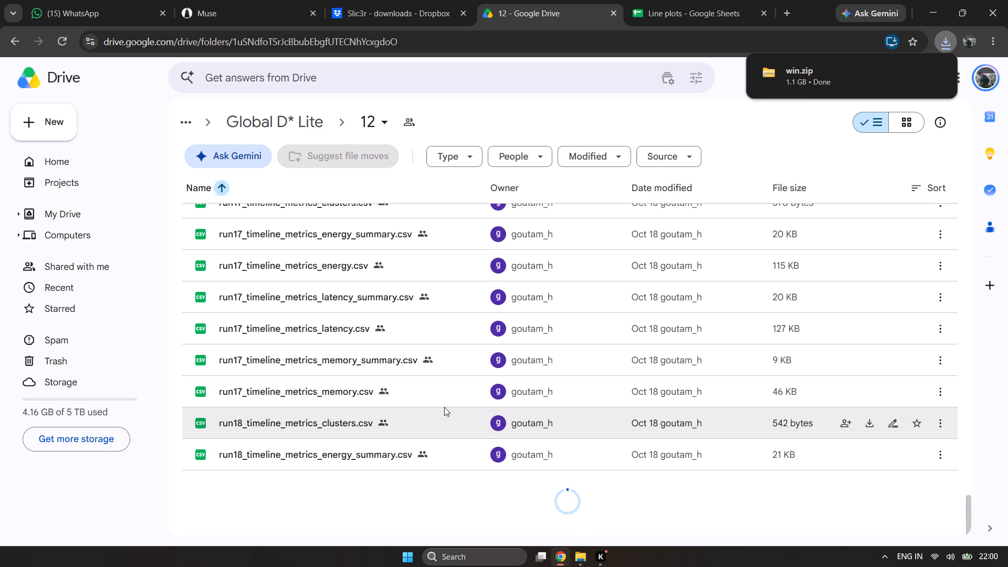
scroll(444, 407, "down", 6)
left_click(950, 44)
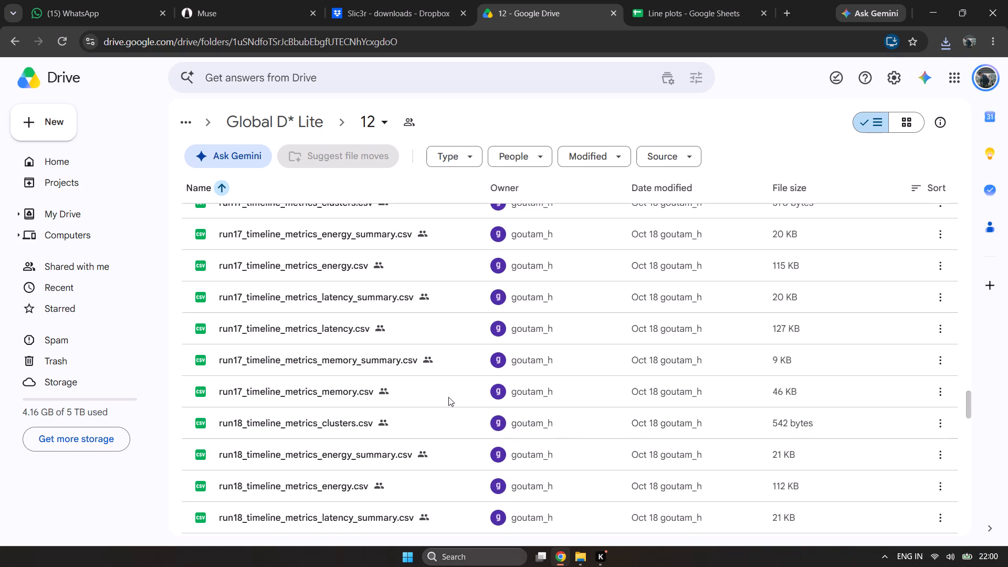
scroll(448, 397, "down", 11)
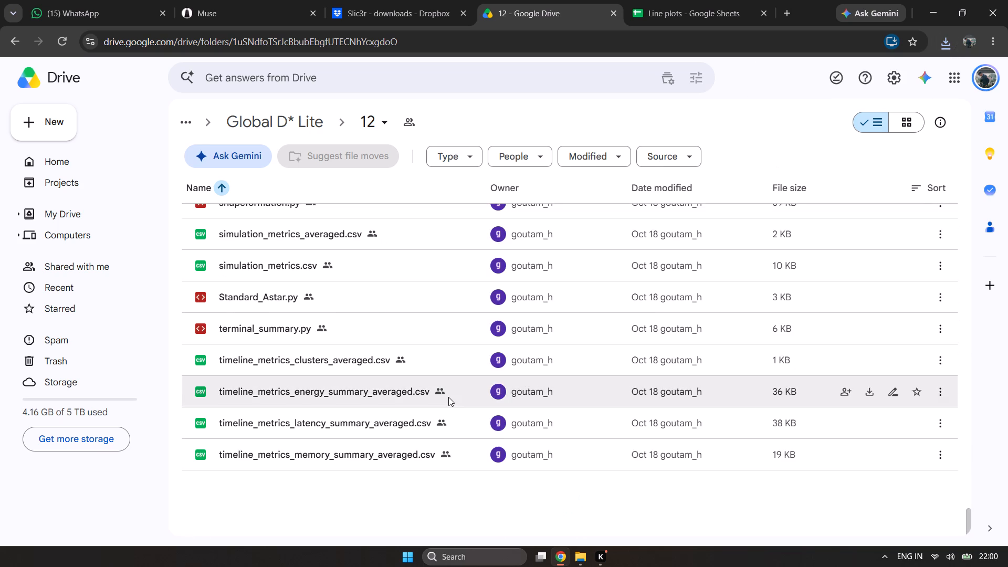
double_click(410, 430)
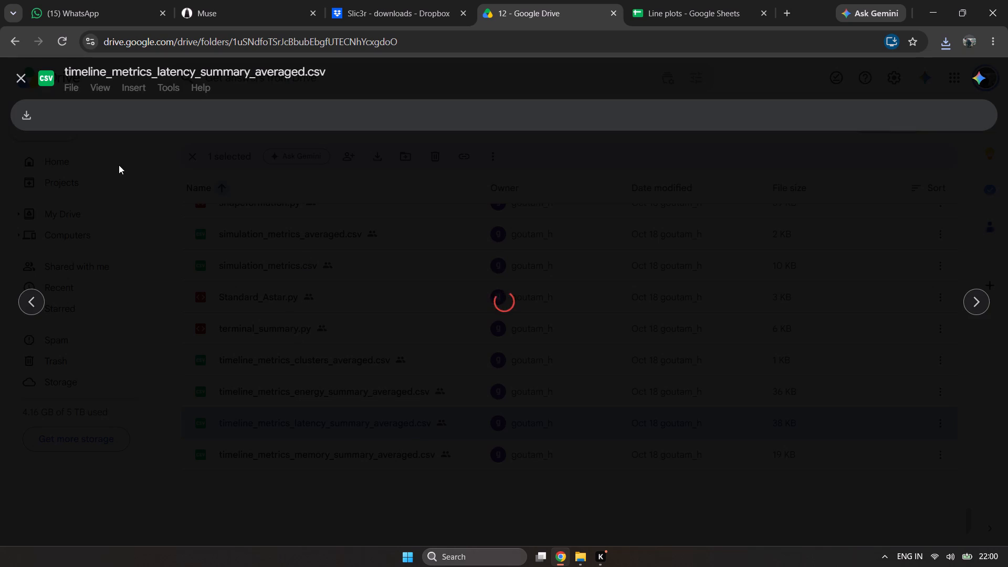
left_click(26, 78)
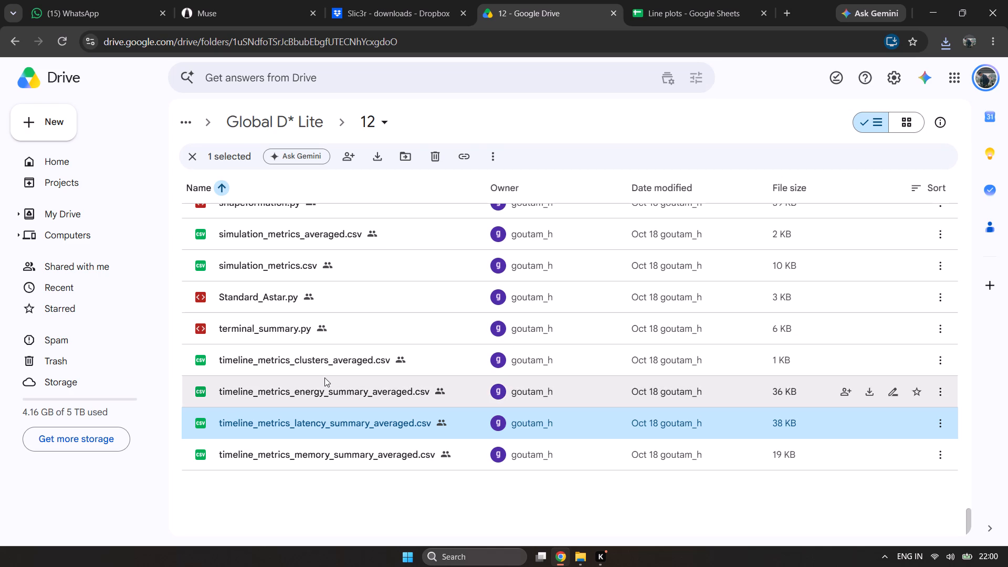
double_click(324, 377)
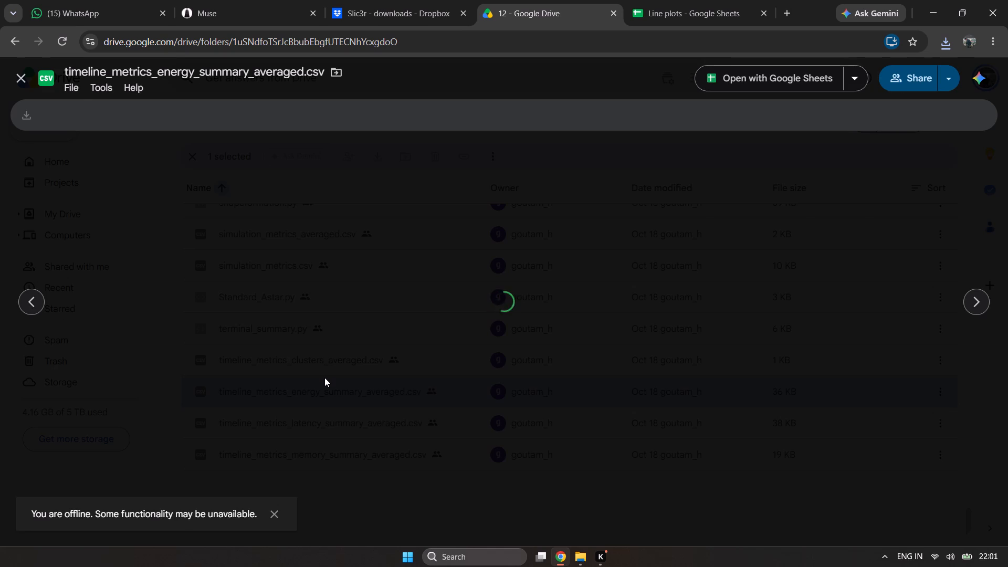
Look through the averaged energy summary for the total energy values and dismiss the offline notice.
scroll(324, 377, "down", 1)
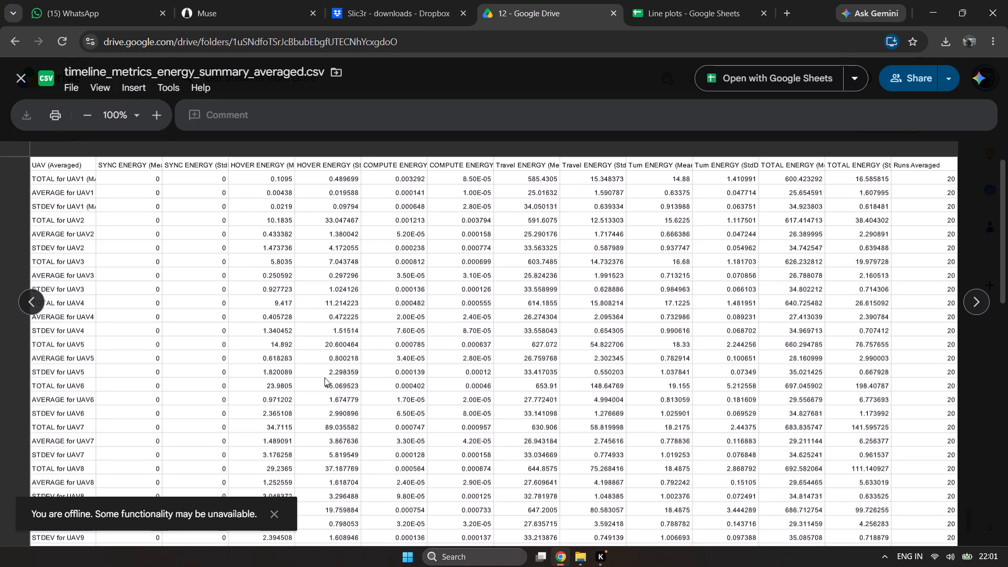
scroll(324, 377, "down", 2)
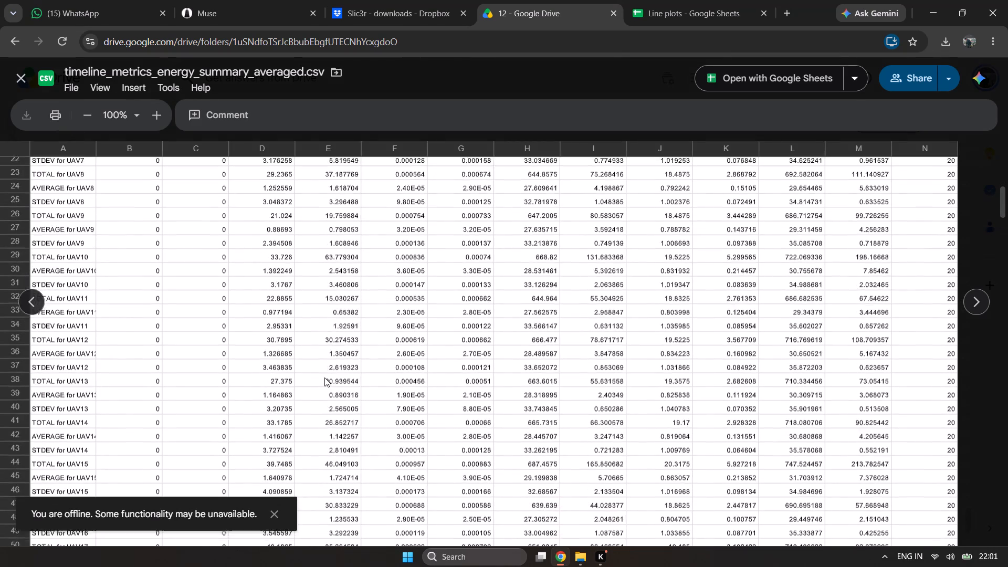
left_click(269, 513)
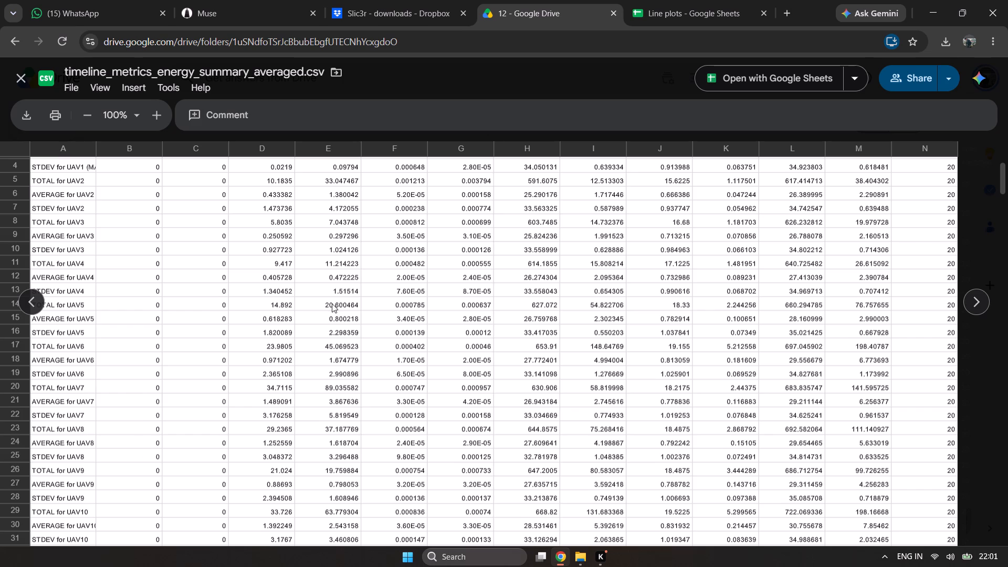
Copy the all-UAV total energy values 81950.11685 and 8131.547677 into D19:E19 of Line plots, the lifetime 12 row under Averaged Global D* lite.
scroll(332, 303, "down", 19)
scroll(332, 303, "down", 8)
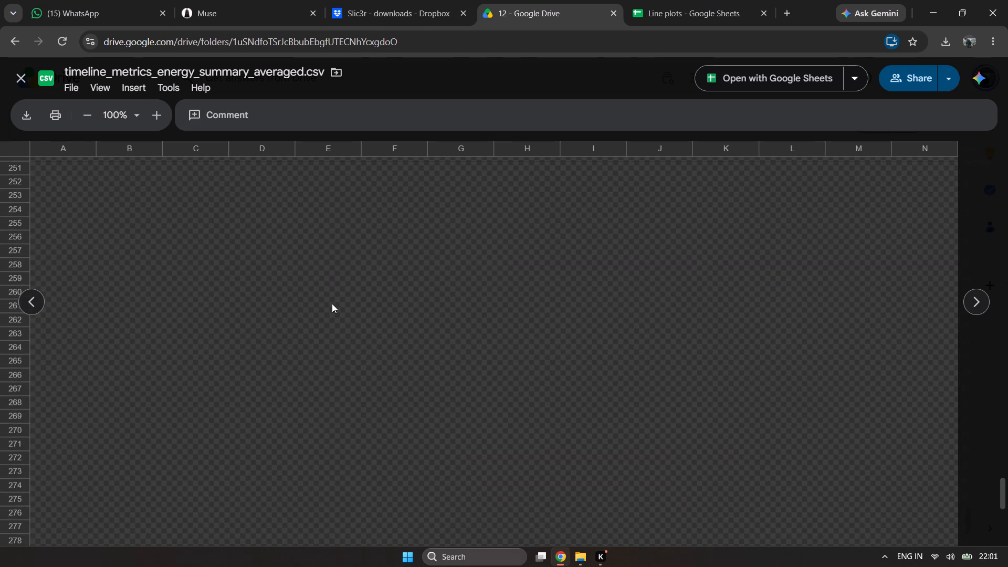
scroll(332, 303, "down", 3)
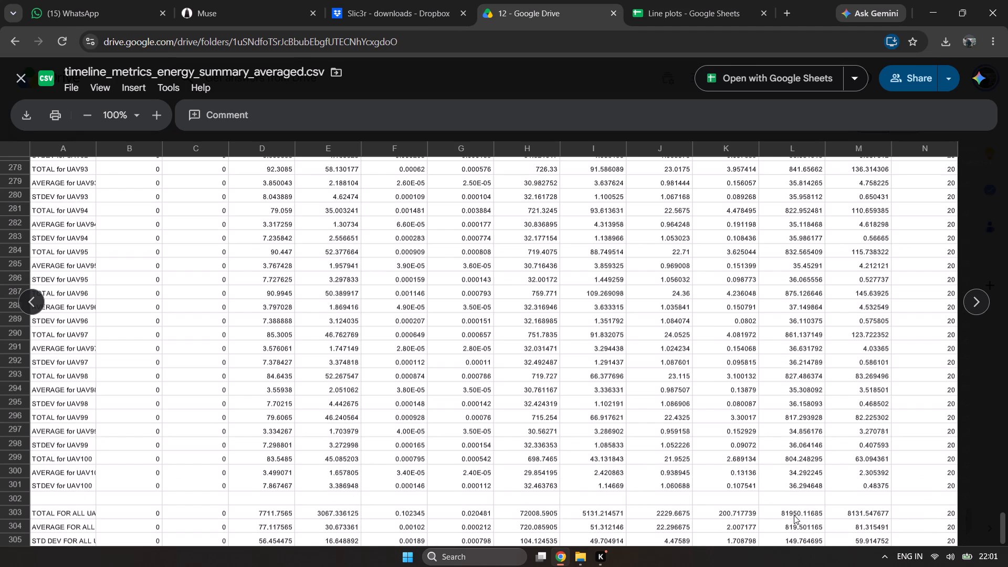
left_click_drag(793, 513, 831, 513)
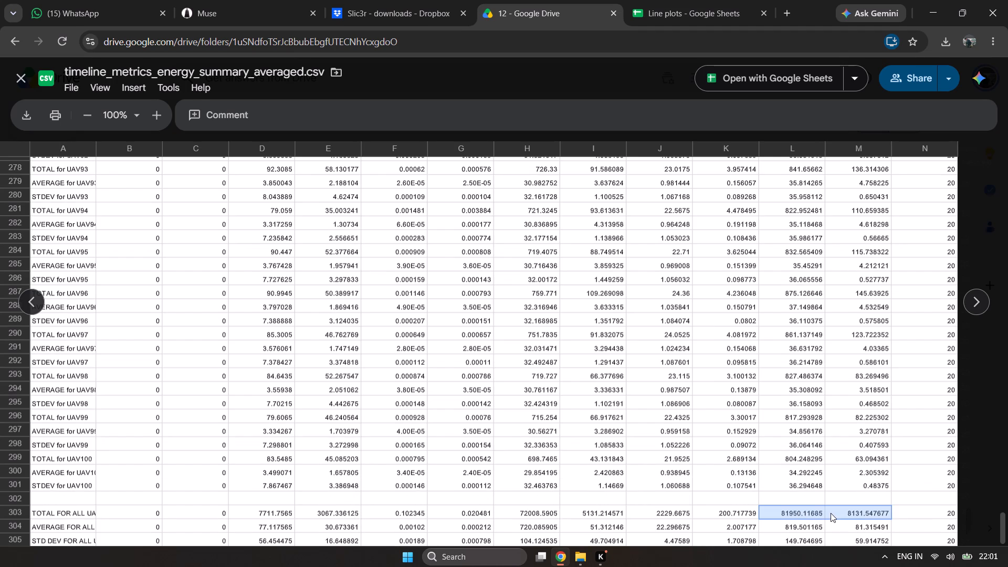
key("ctrl+c")
left_click(730, 5)
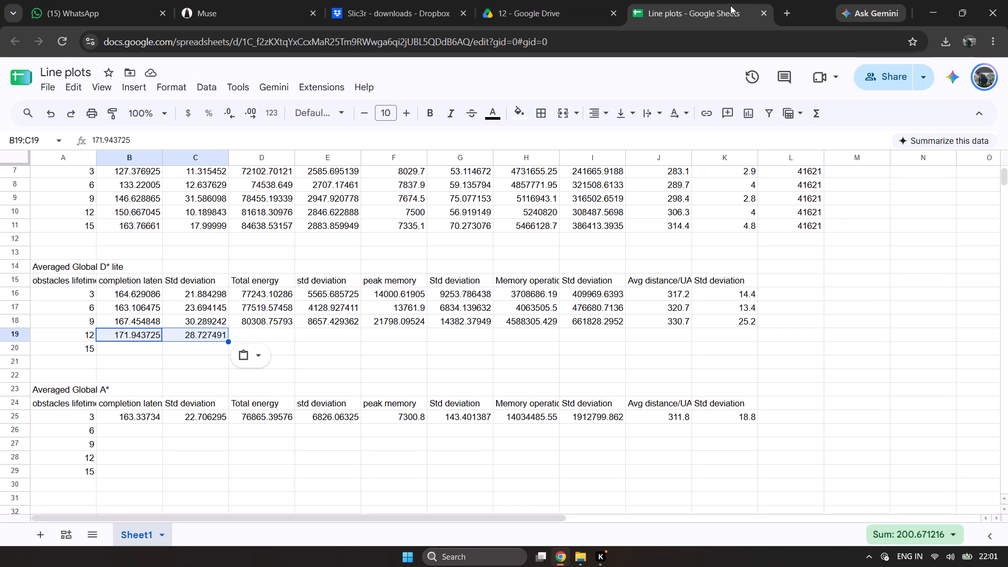
left_click(278, 329)
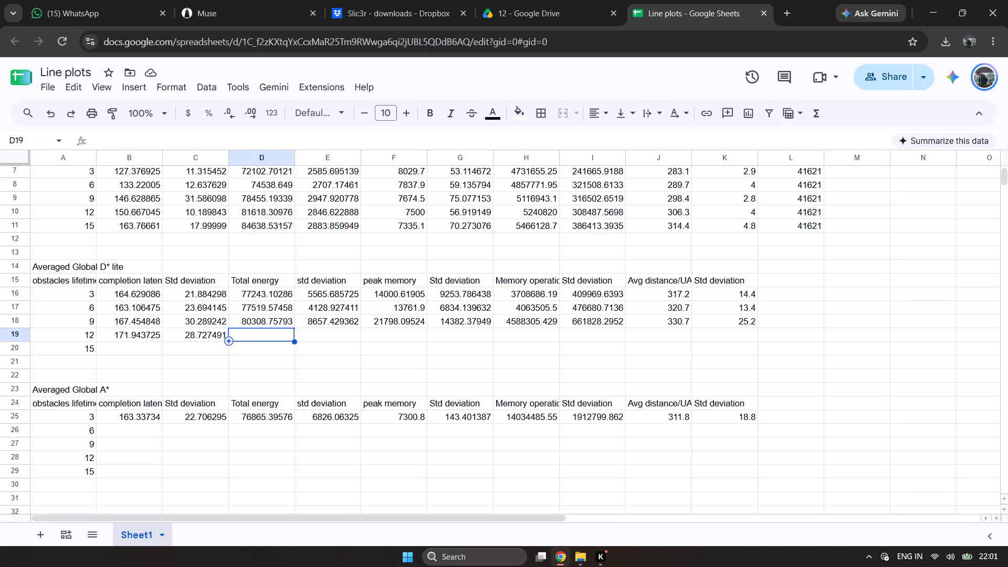
key("ctrl+v")
Return to Drive, close the energy summary preview and open timeline_metrics_memory_summary_averaged.csv from folder 12.
left_click(525, 3)
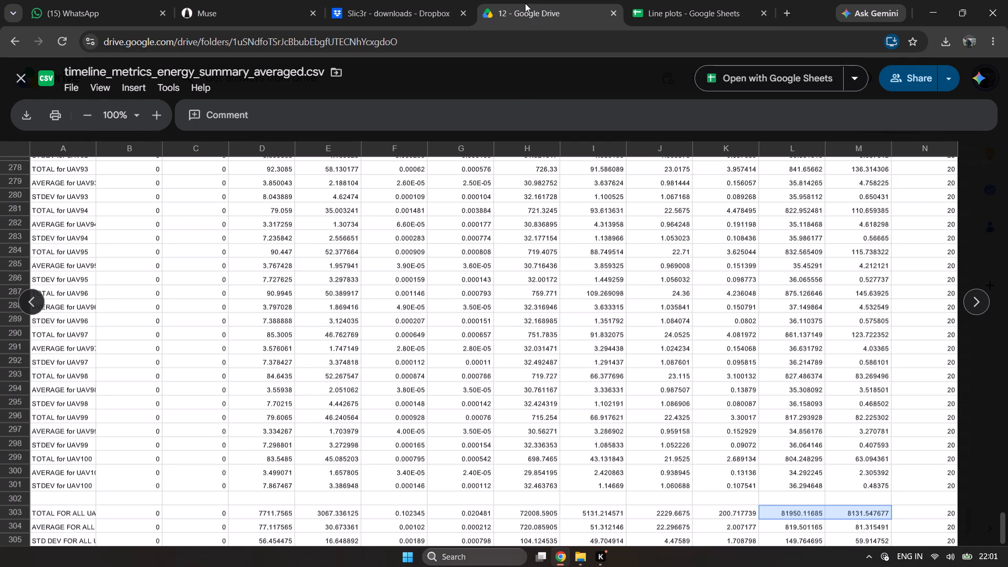
left_click(26, 80)
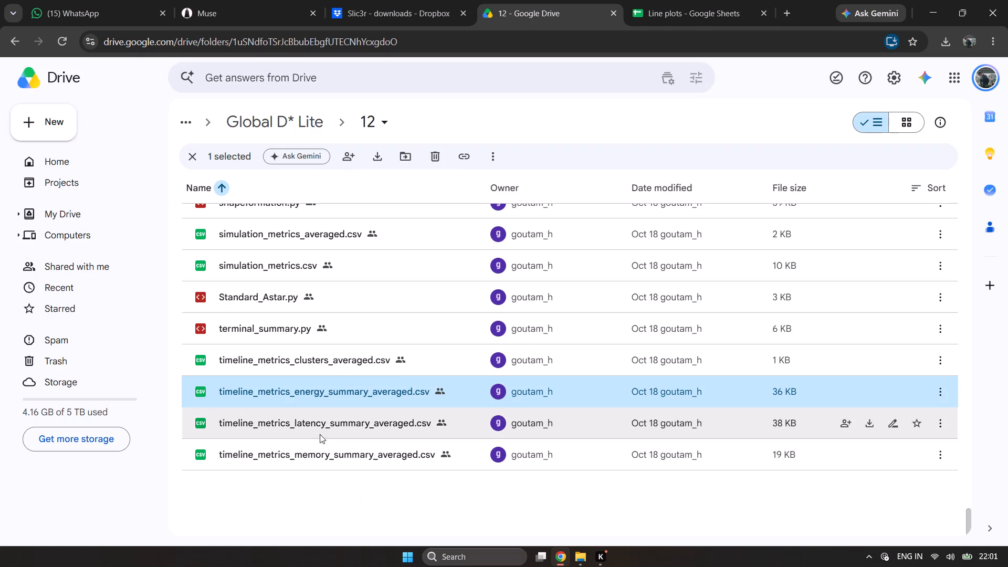
double_click(318, 445)
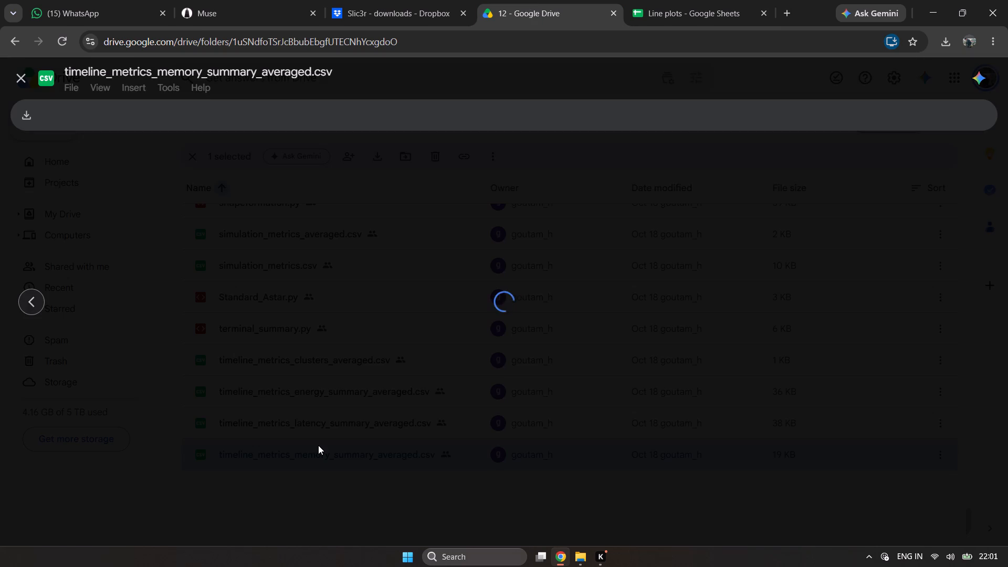
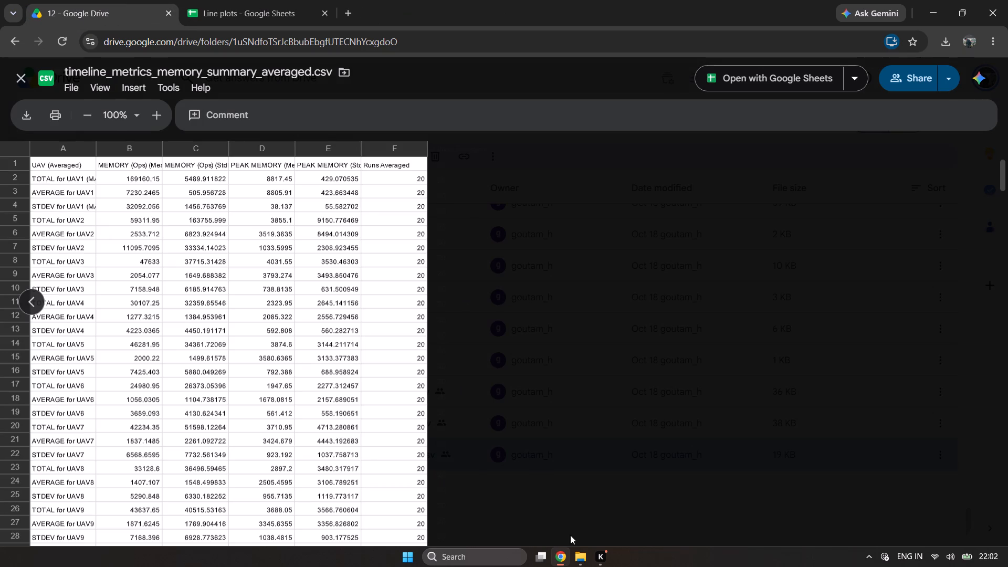
Switch to File Explorer to view the Downloads folder.
left_click(583, 553)
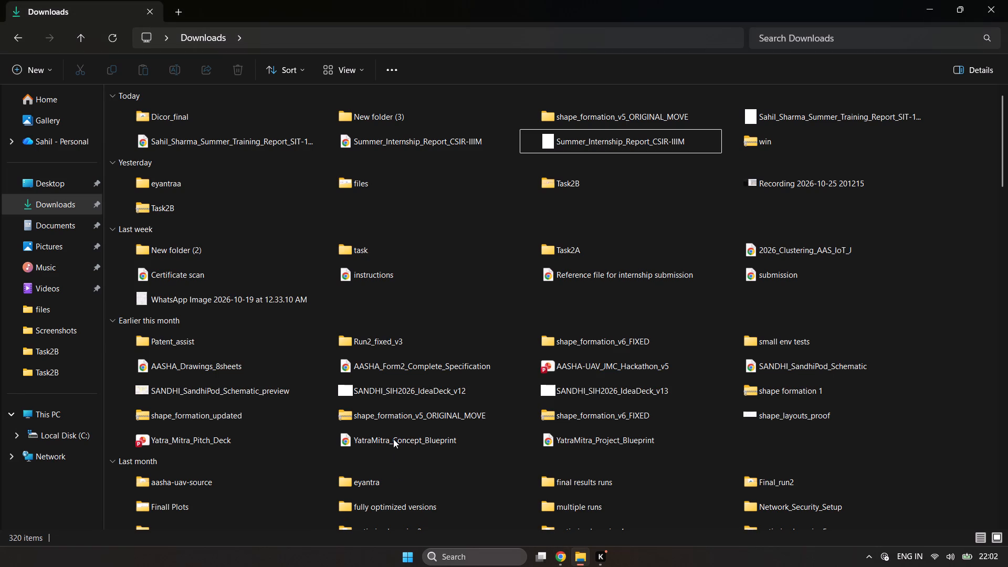
Delete the white-icon copies of Summer_Internship_Report_CSIR-IIIM and the summer training report from the Downloads folder.
left_click(652, 148)
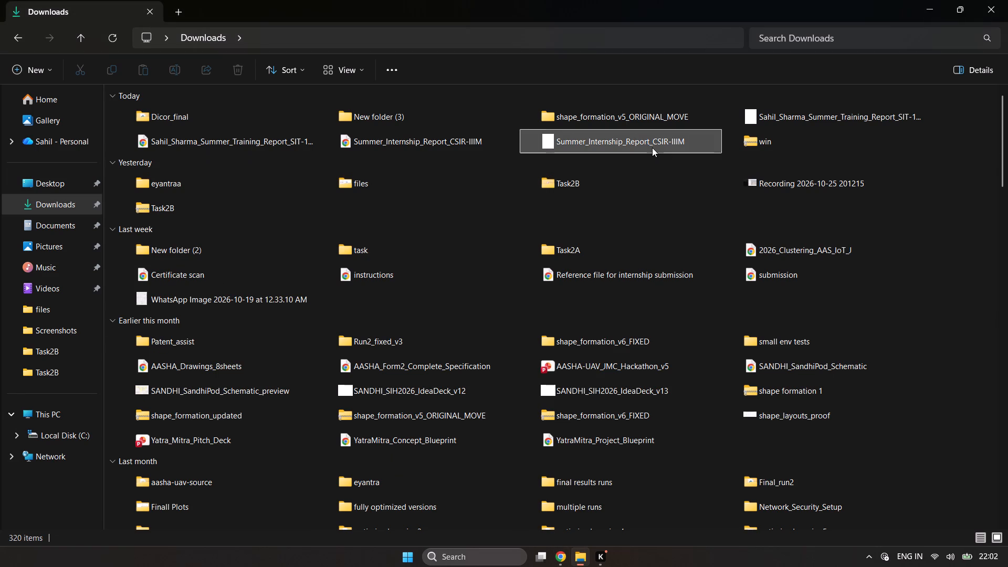
left_click(245, 68)
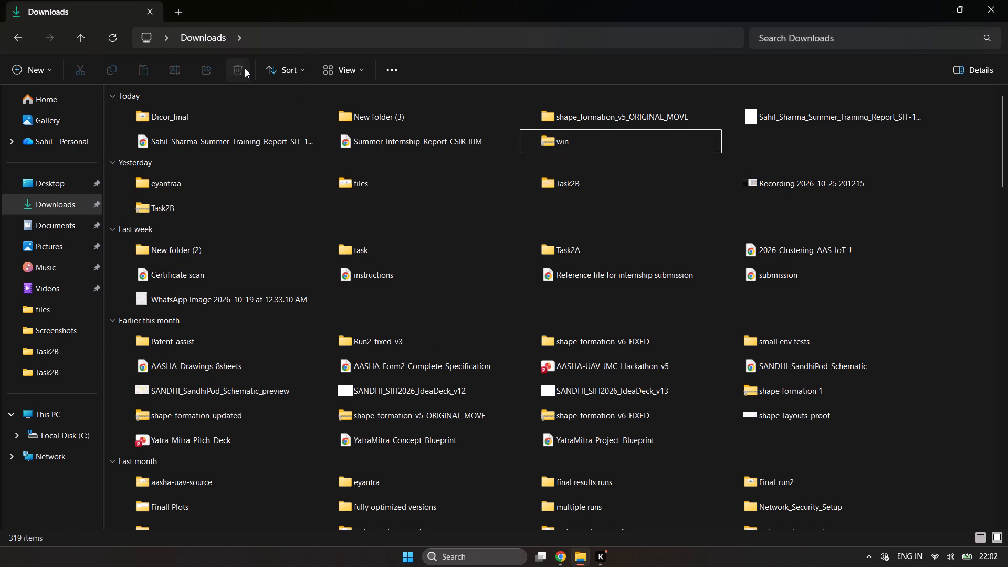
left_click(775, 125)
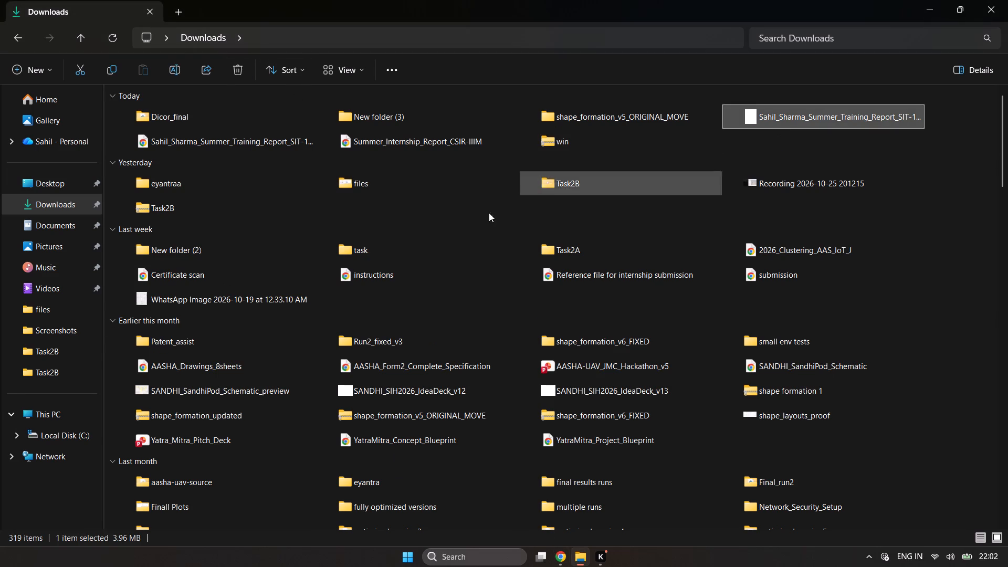
left_click(243, 72)
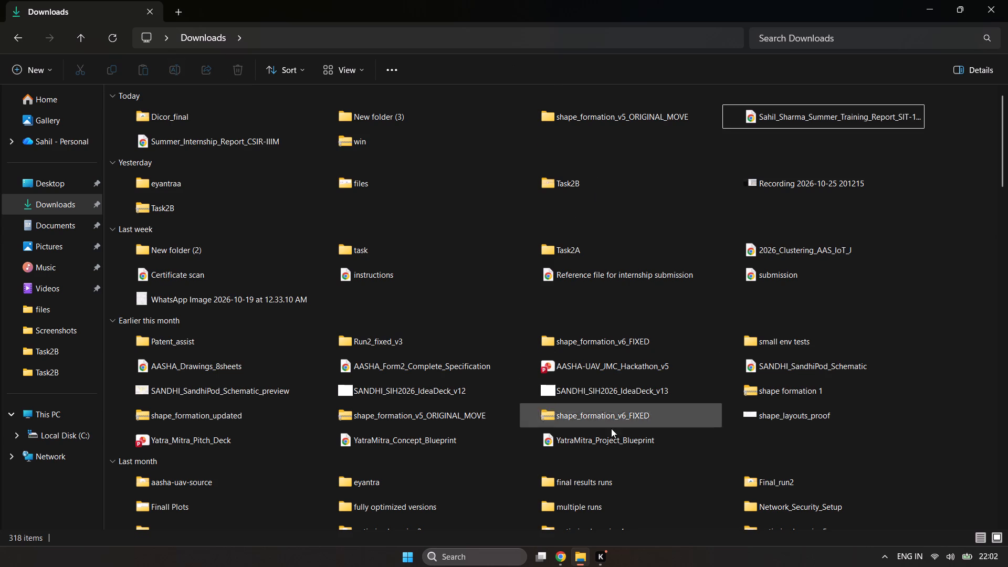
Switch to Chrome and copy the all-UAV total memory operations values 5547659.45 and 928817.8715 from the averaged memory summary into H19:I19 of Line plots.
left_click(564, 550)
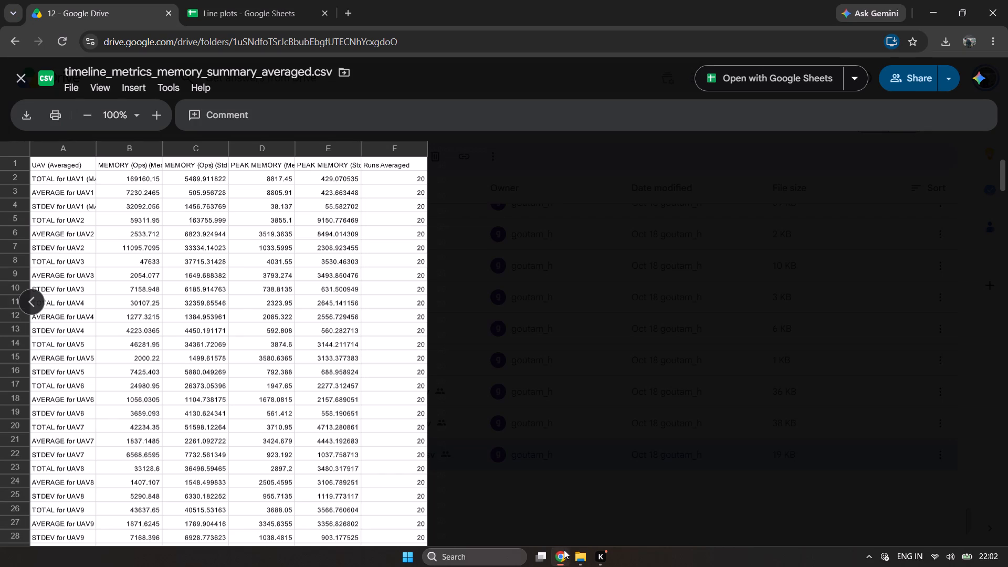
scroll(251, 346, "down", 17)
scroll(251, 346, "down", 10)
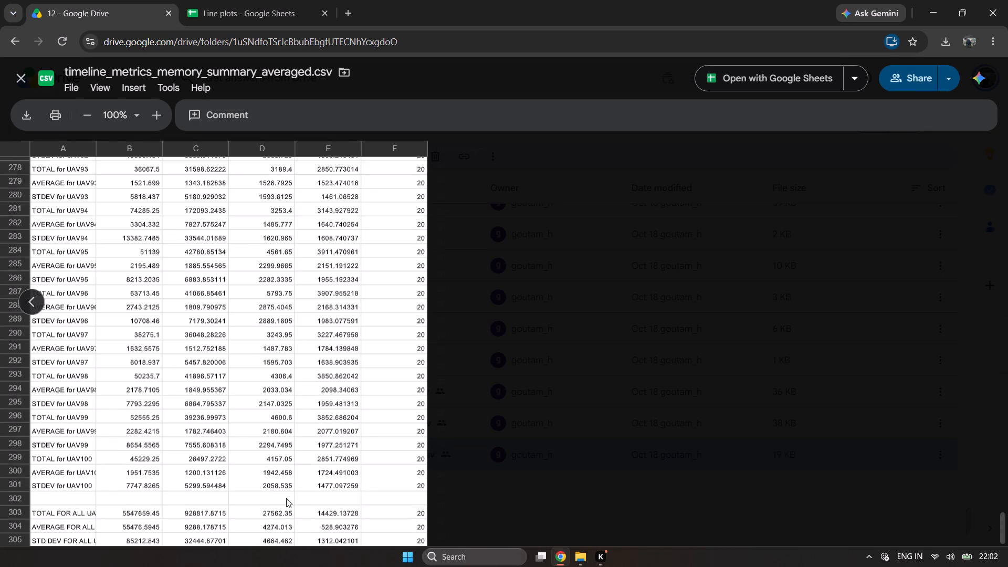
left_click_drag(145, 512, 170, 513)
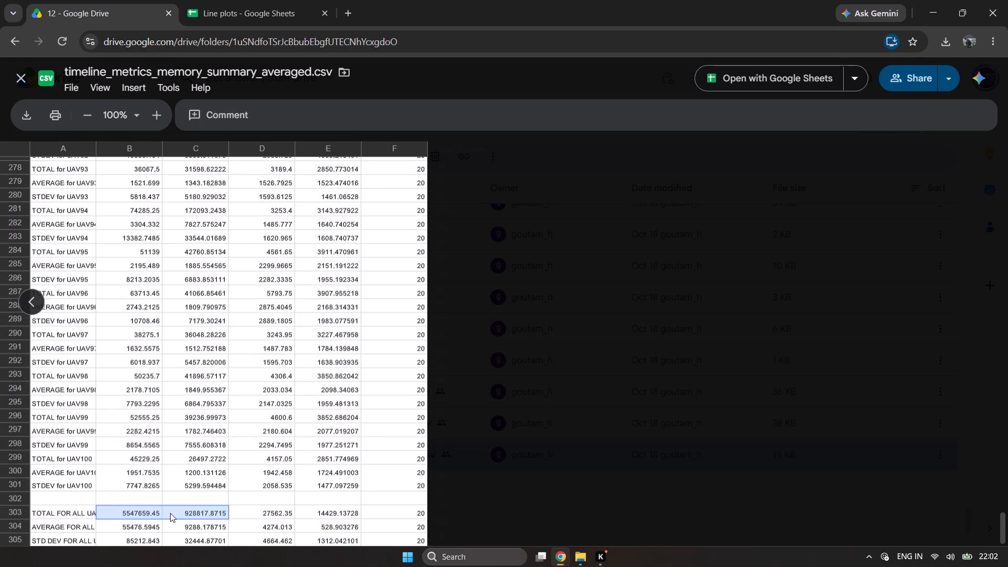
key("ctrl+c")
left_click(295, 0)
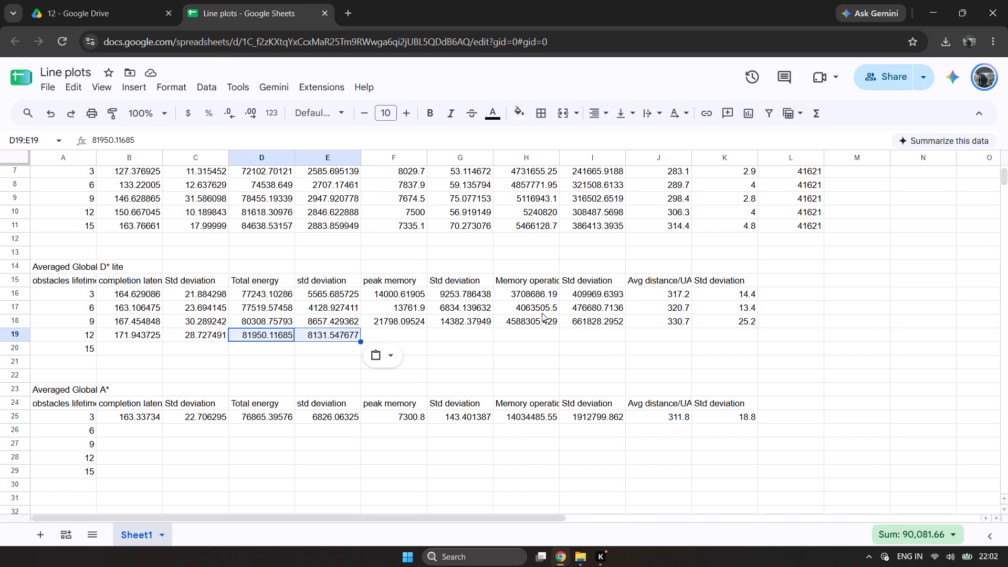
left_click(522, 338)
key("ctrl+v")
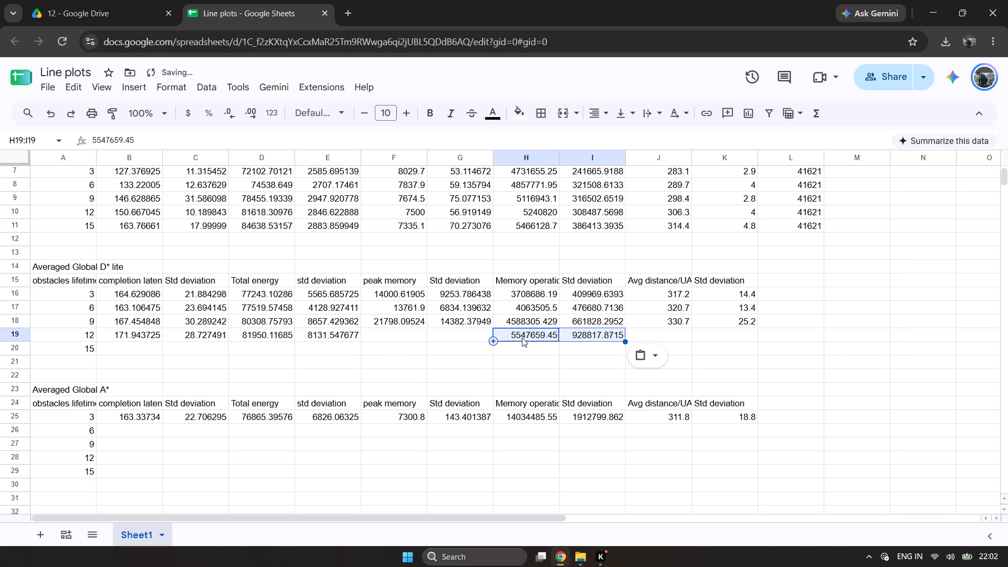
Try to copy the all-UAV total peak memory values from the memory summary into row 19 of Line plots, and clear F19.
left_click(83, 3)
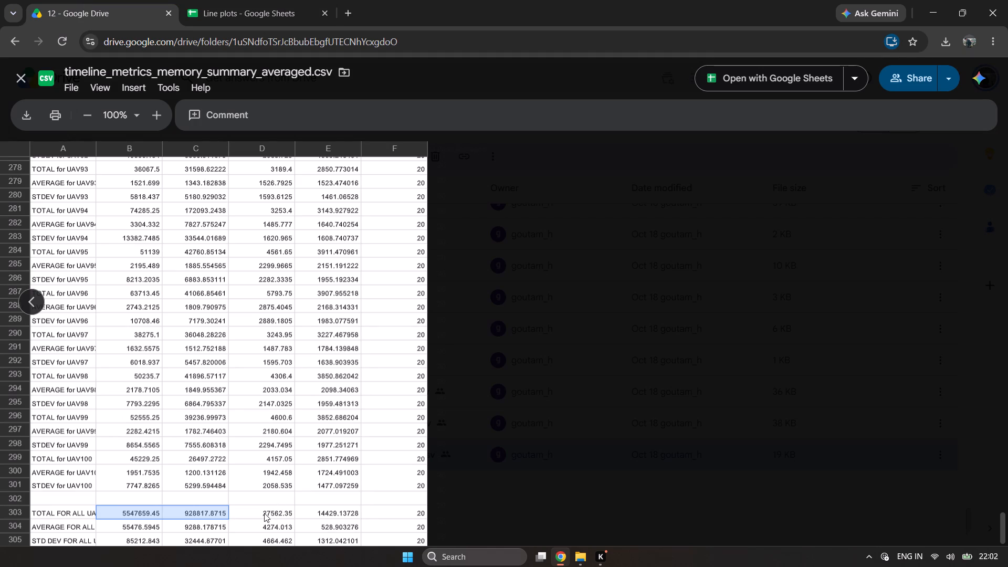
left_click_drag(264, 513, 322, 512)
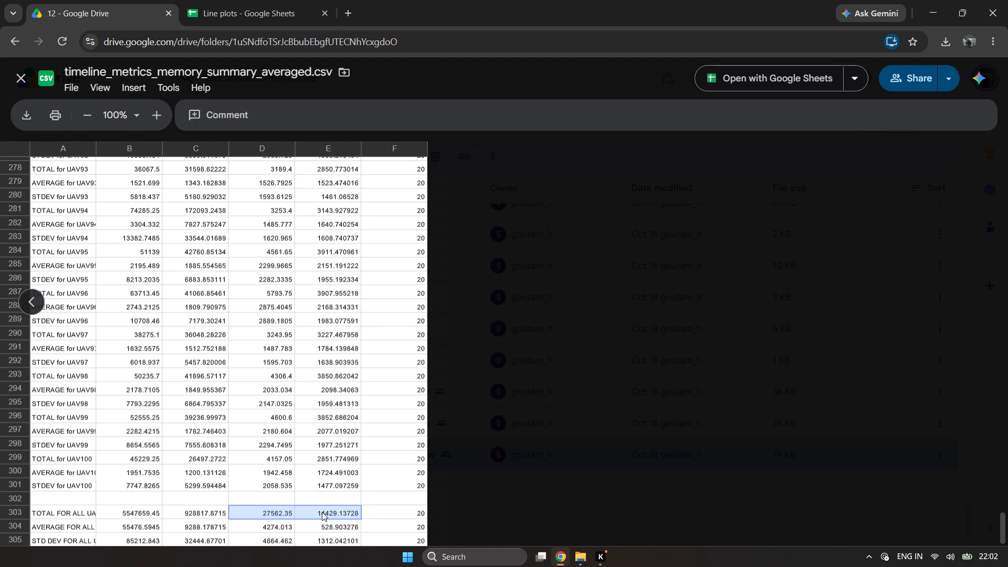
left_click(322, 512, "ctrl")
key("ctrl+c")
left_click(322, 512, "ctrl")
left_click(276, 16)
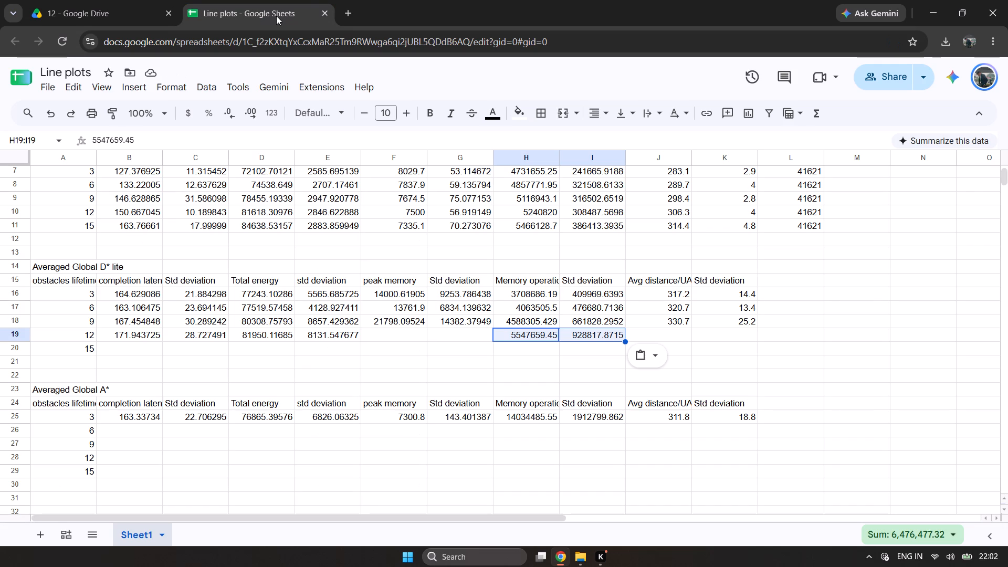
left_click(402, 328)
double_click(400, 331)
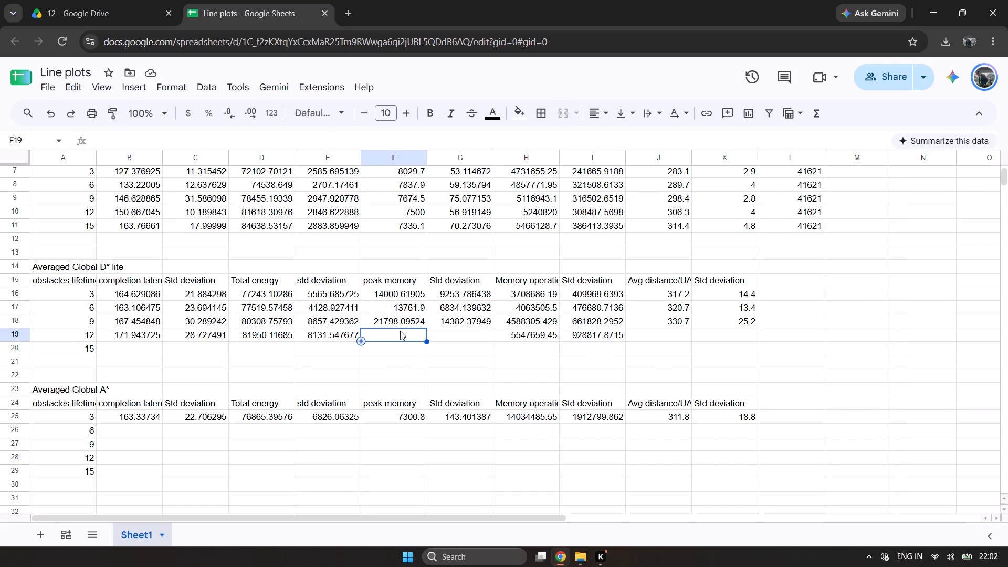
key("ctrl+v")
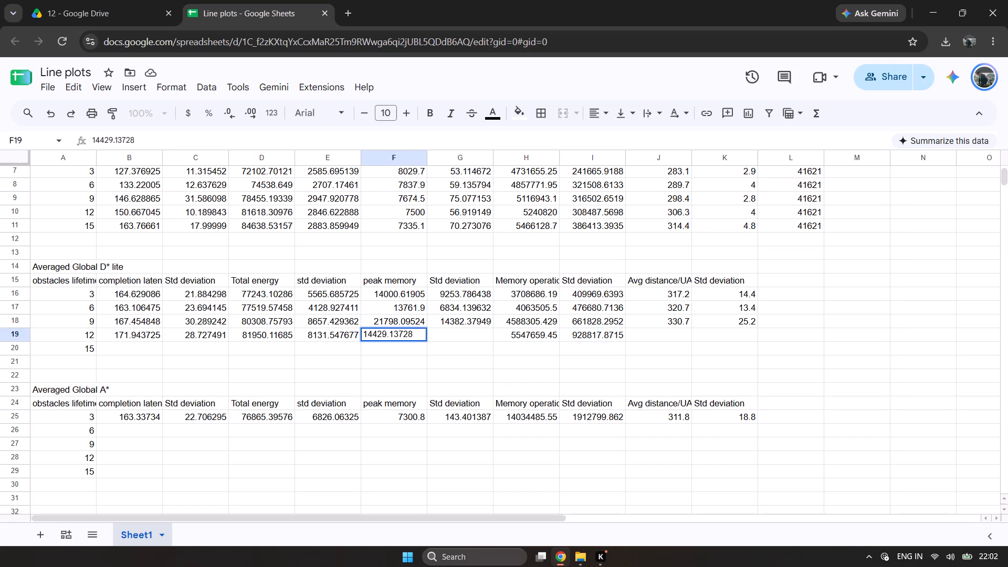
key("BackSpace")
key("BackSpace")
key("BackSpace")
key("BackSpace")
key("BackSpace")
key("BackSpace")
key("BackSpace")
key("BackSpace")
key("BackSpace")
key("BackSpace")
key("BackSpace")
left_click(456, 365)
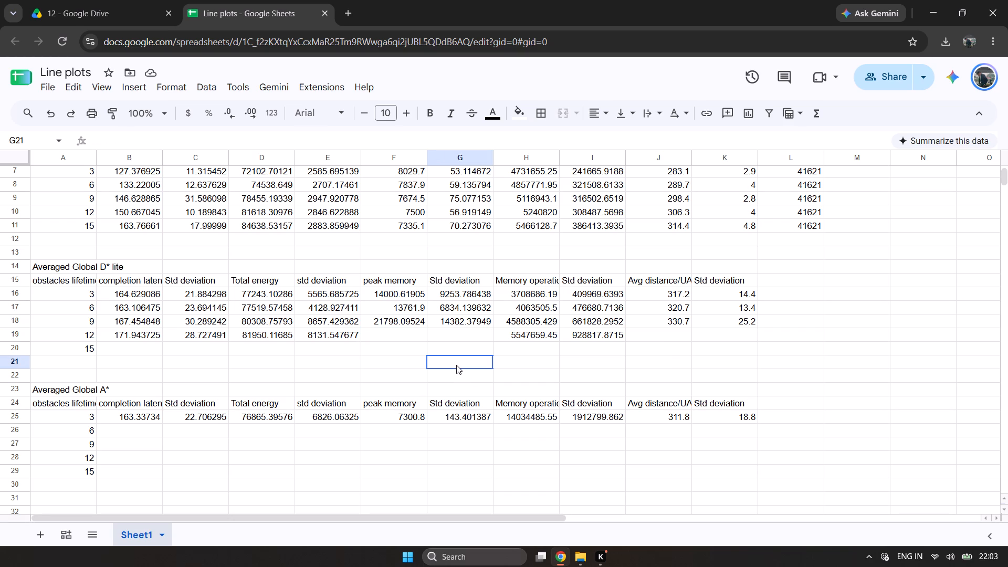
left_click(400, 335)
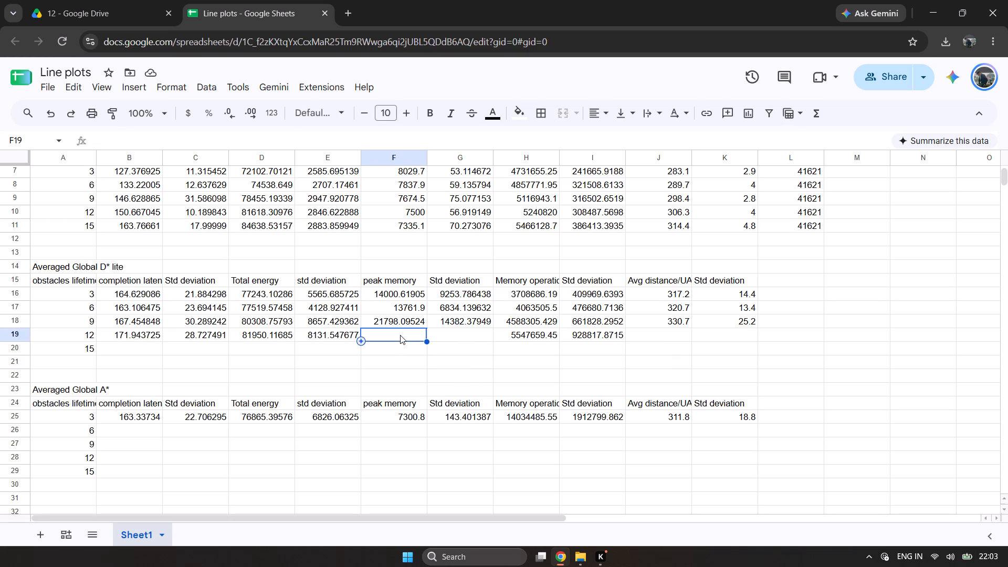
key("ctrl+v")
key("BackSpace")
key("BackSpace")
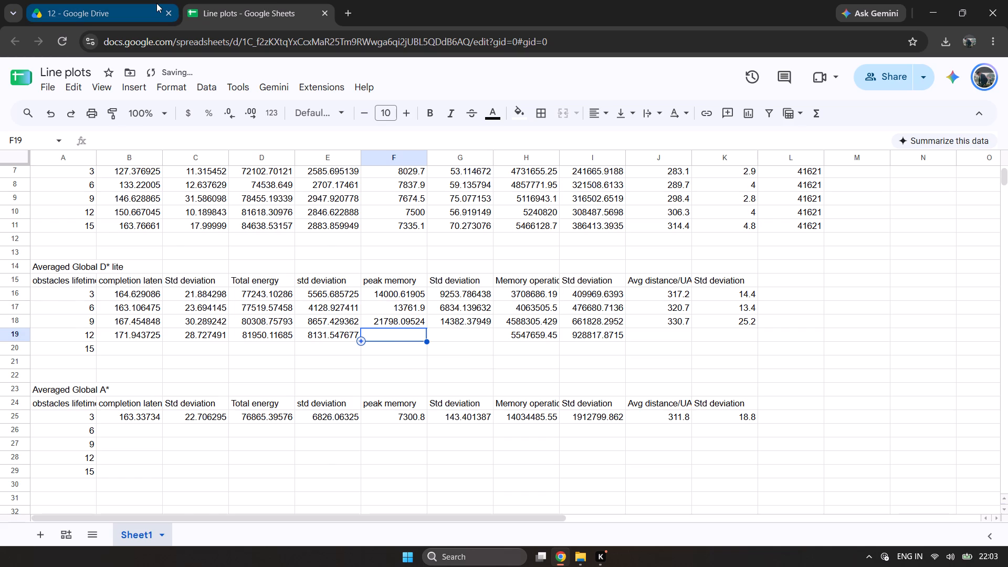
Copy the all-UAV total peak memory values 27562.35 and 14429.13728 from the memory summary into F19:G19 of Line plots.
left_click(155, 3)
scroll(155, 3, "right", 2)
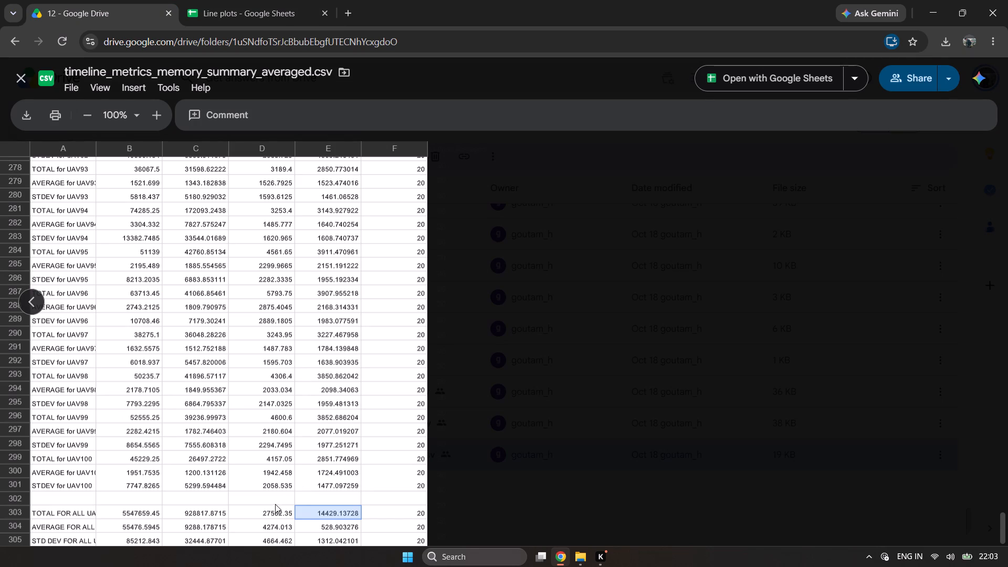
left_click(272, 509)
left_click_drag(272, 509, 314, 512)
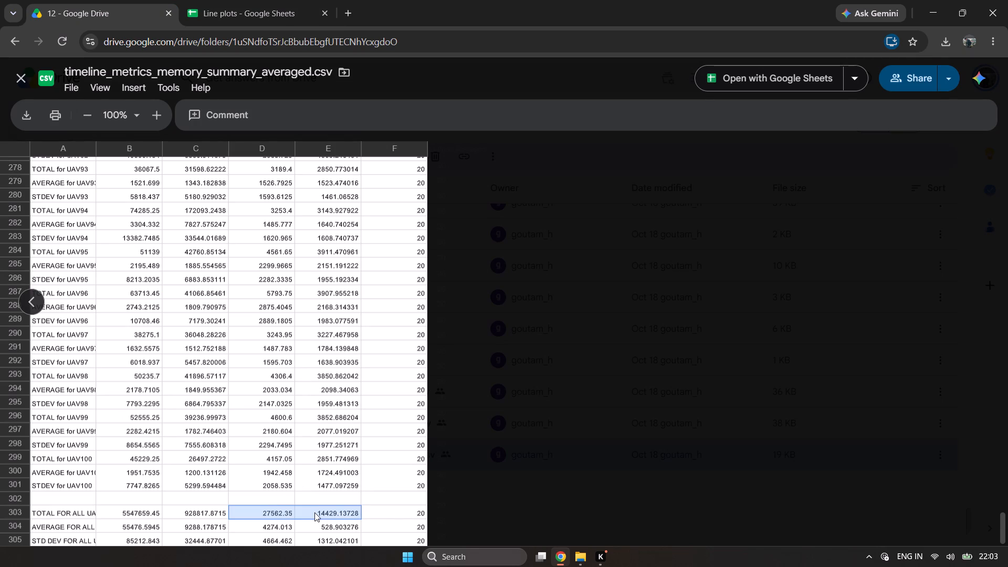
key("ctrl+c")
left_click(271, 0)
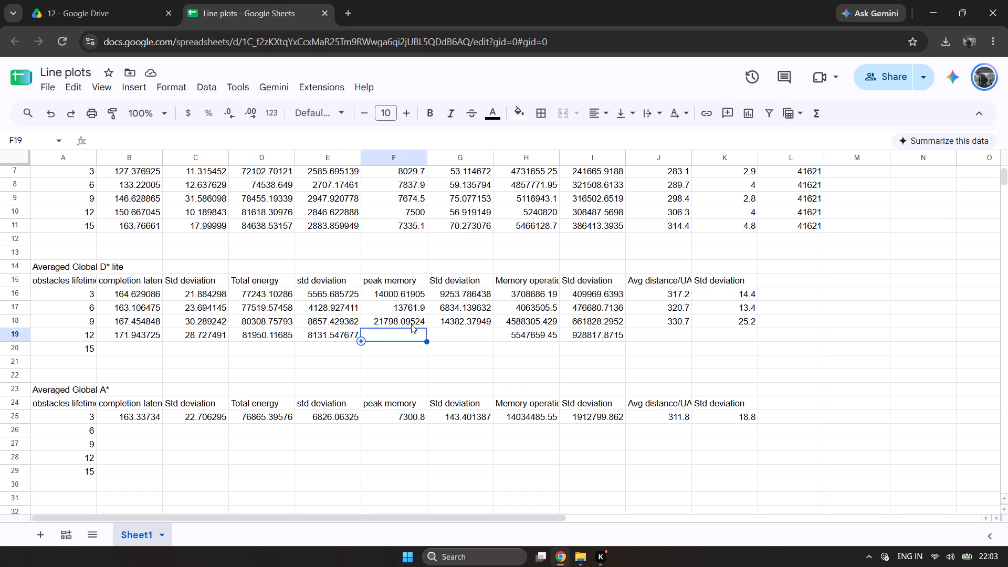
key("ctrl+v")
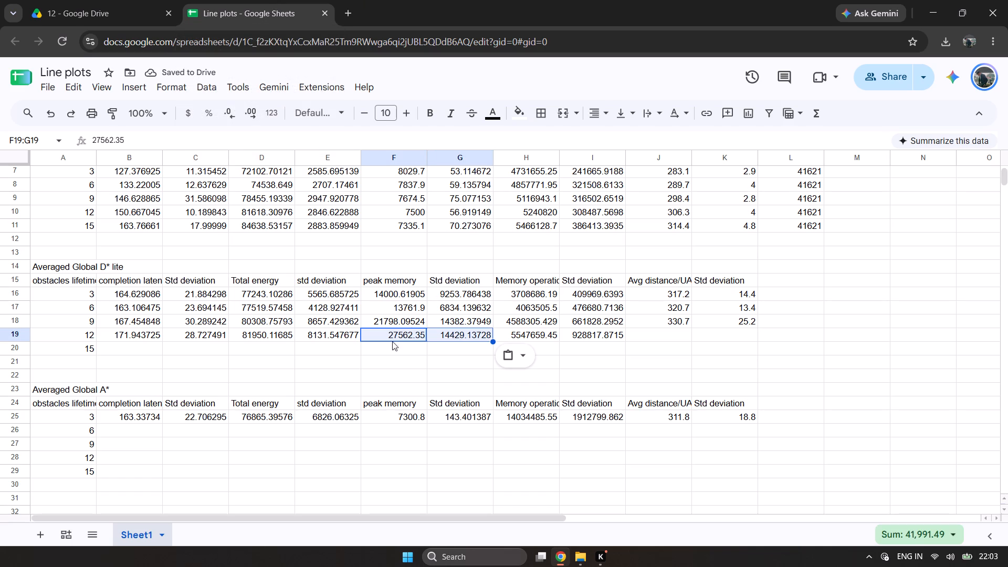
Return to Drive, close the memory summary preview and open simulation_metrics_averaged.csv from folder 12.
left_click(125, 1)
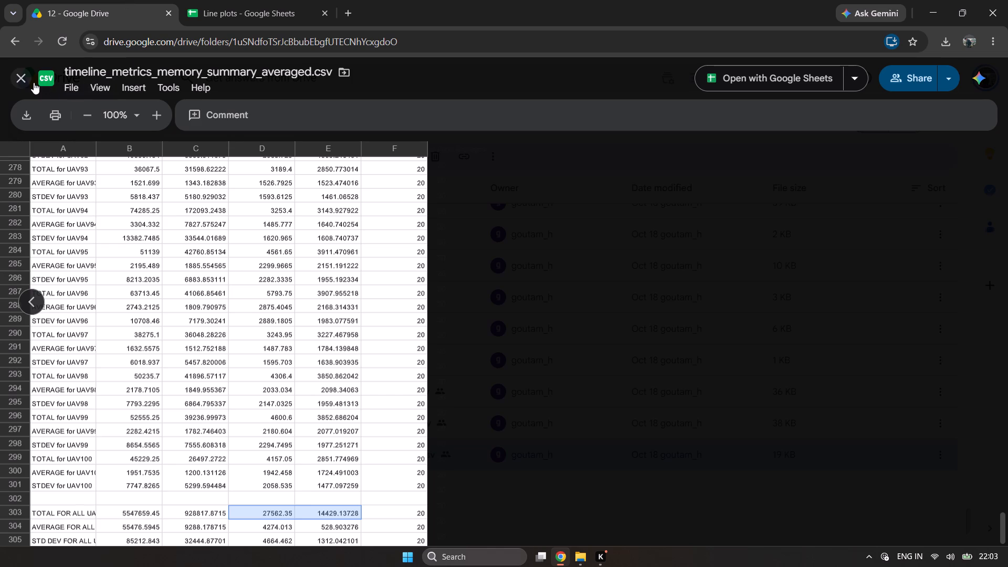
left_click(34, 82)
left_click_drag(359, 246, 373, 243)
double_click(373, 243)
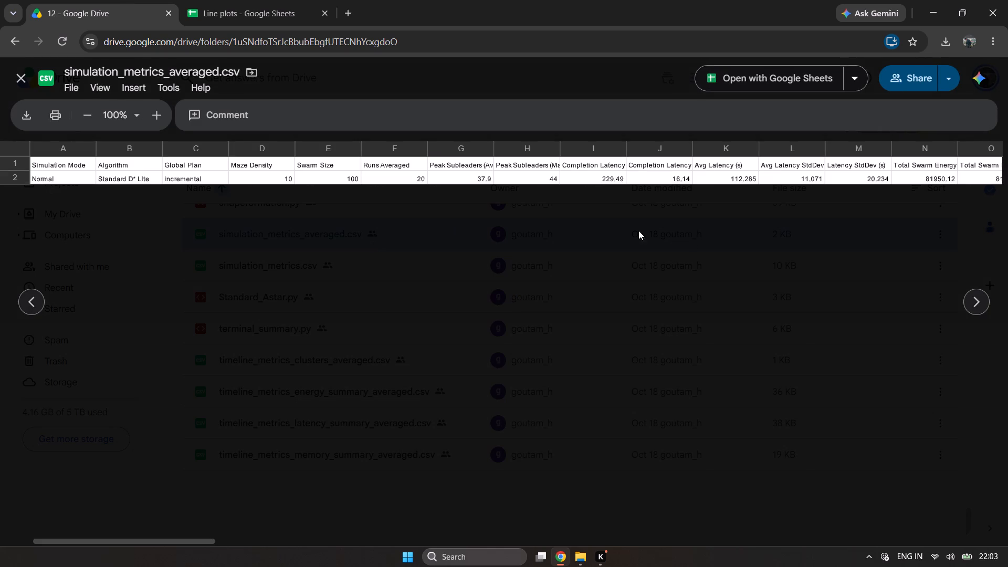
Copy the Avg Distance/UAV value 338.1 and its deviation 24.1 from simulation_metrics_averaged.csv into J19:K19 of Line plots.
scroll(805, 249, "left", 8)
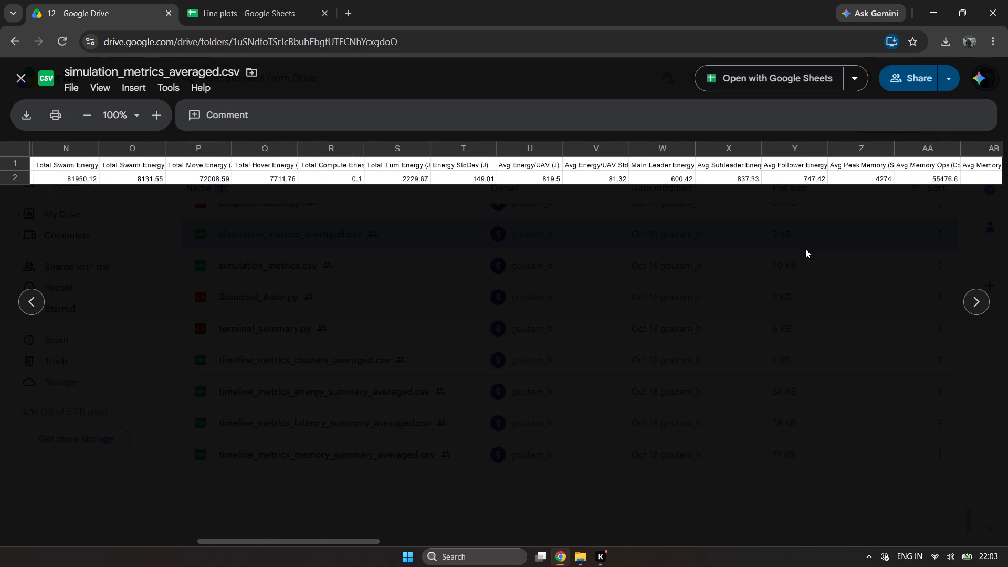
scroll(805, 249, "left", 7)
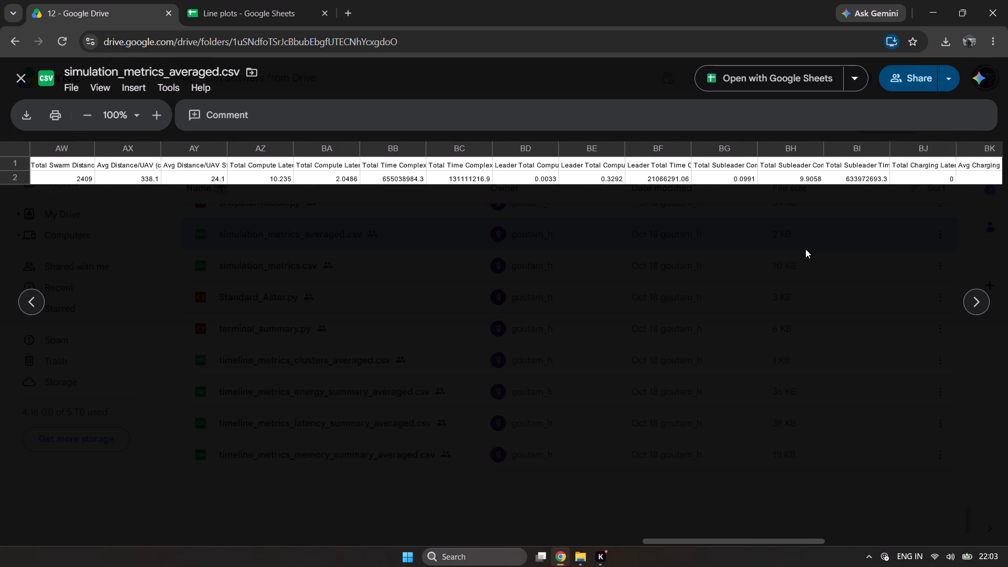
scroll(805, 249, "left", 3)
scroll(805, 249, "right", 1)
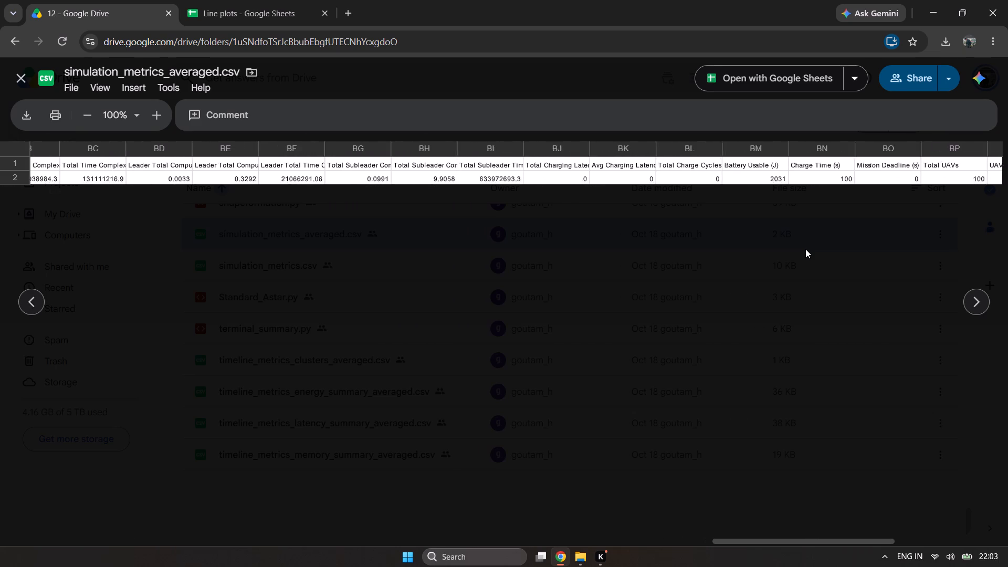
scroll(805, 249, "right", 4)
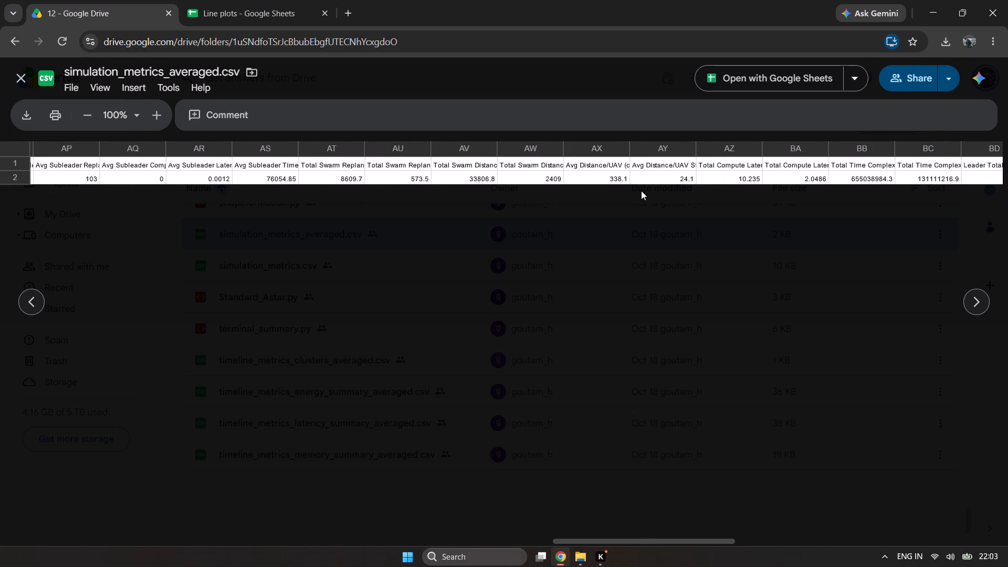
left_click_drag(611, 174, 642, 173)
key("ctrl+c")
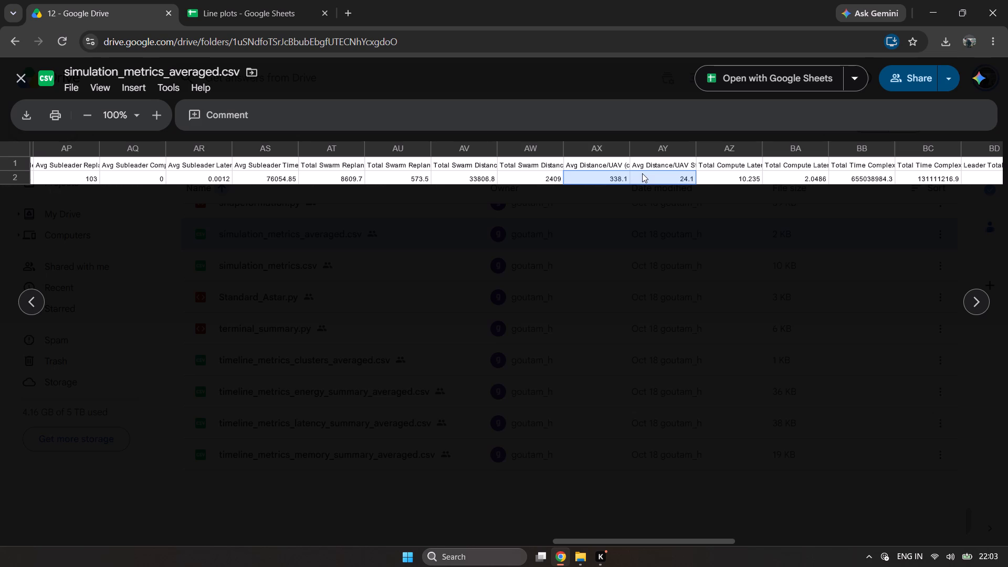
left_click(245, 0)
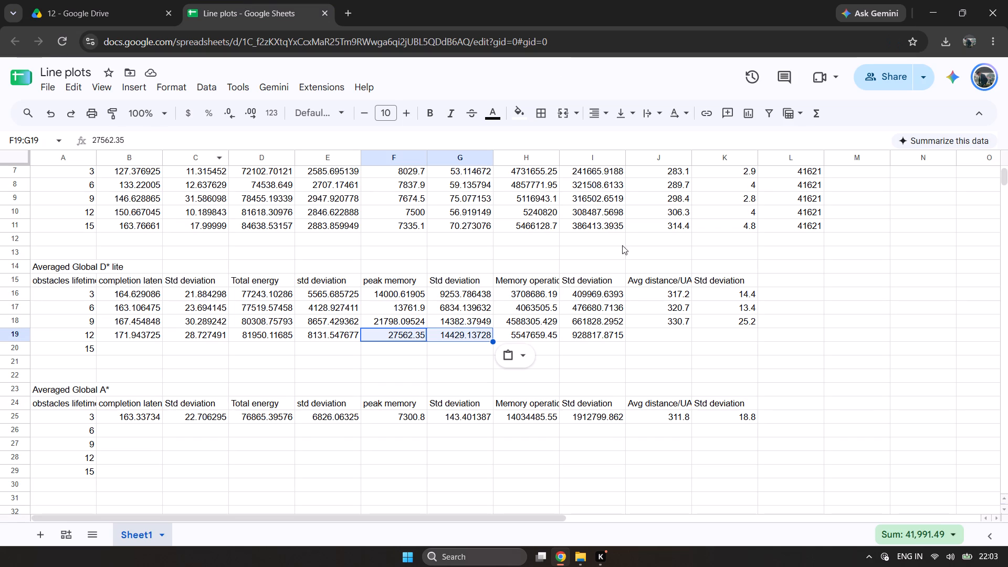
left_click(682, 336)
key("ctrl+v")
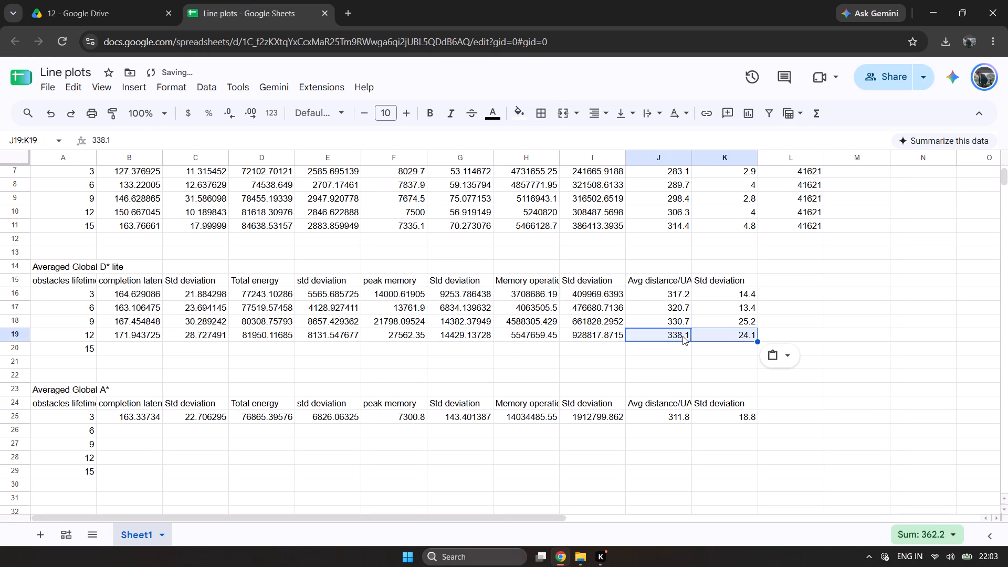
Switch to Drive, close the simulation_metrics_averaged.csv preview and open folder 15 inside Global D* Lite.
left_click(112, 0)
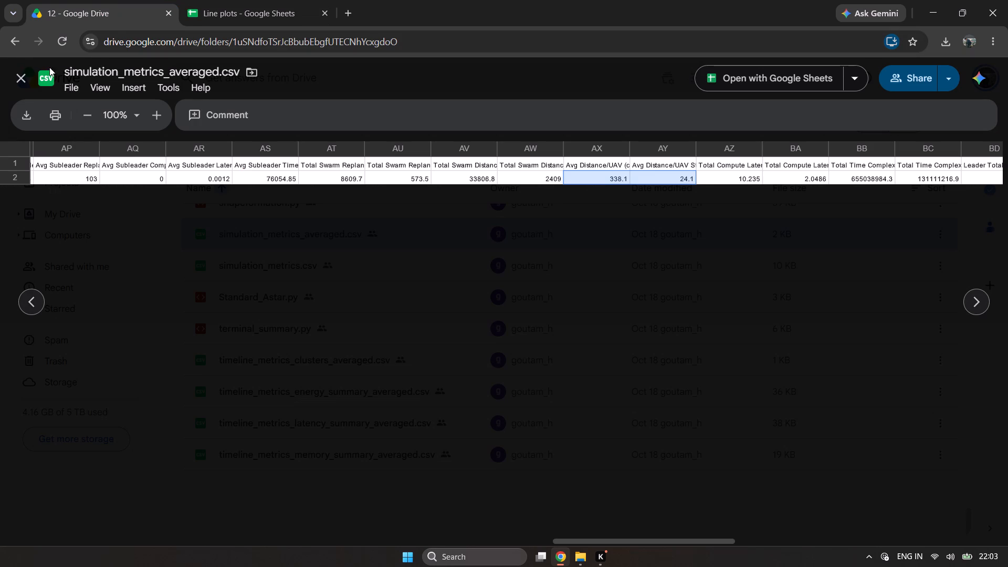
left_click(28, 68)
left_click(18, 39)
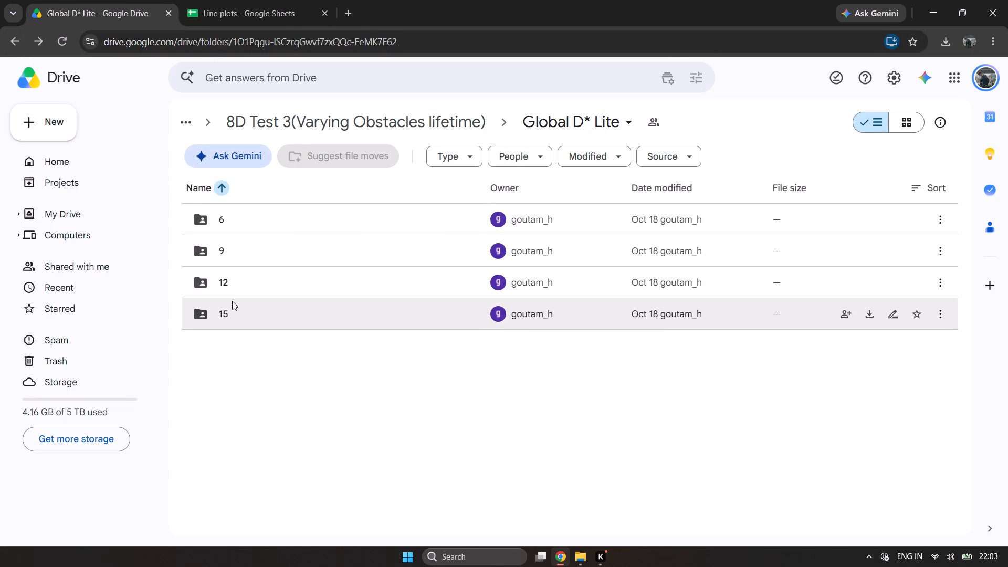
double_click(232, 301)
Open timeline_metrics_latency_summary_averaged.csv from folder 15.
scroll(232, 301, "down", 11)
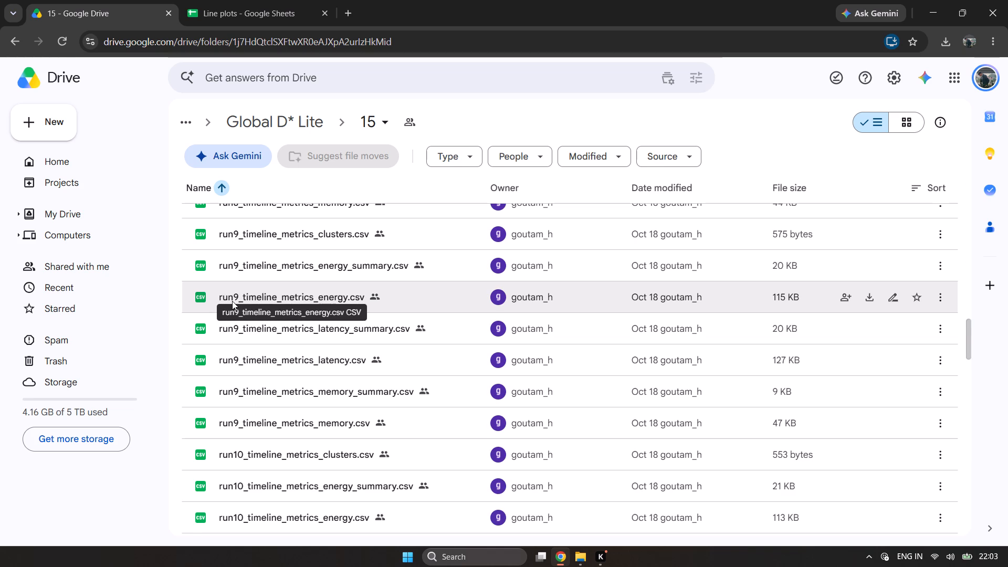
scroll(232, 301, "down", 9)
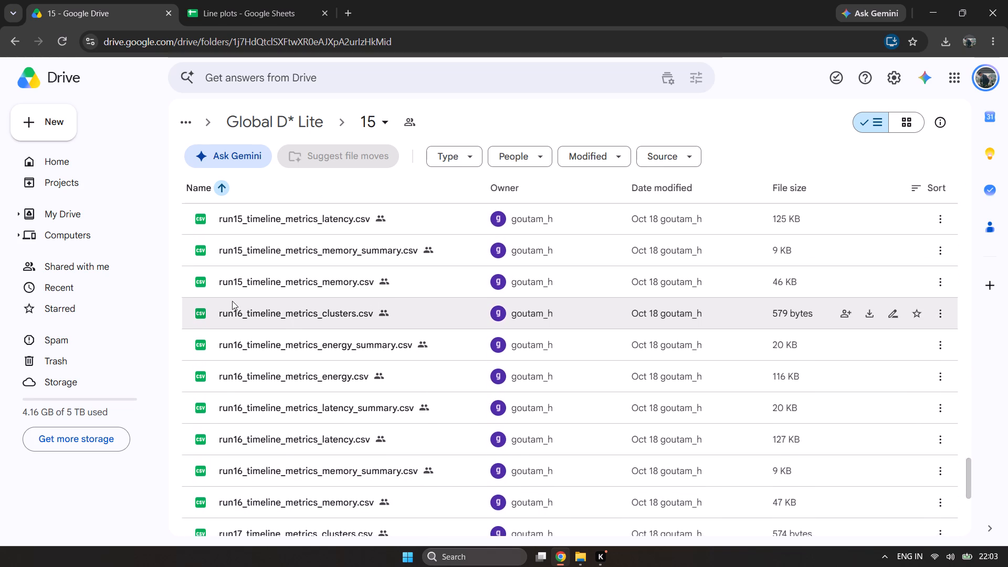
scroll(232, 301, "down", 15)
scroll(232, 301, "down", 8)
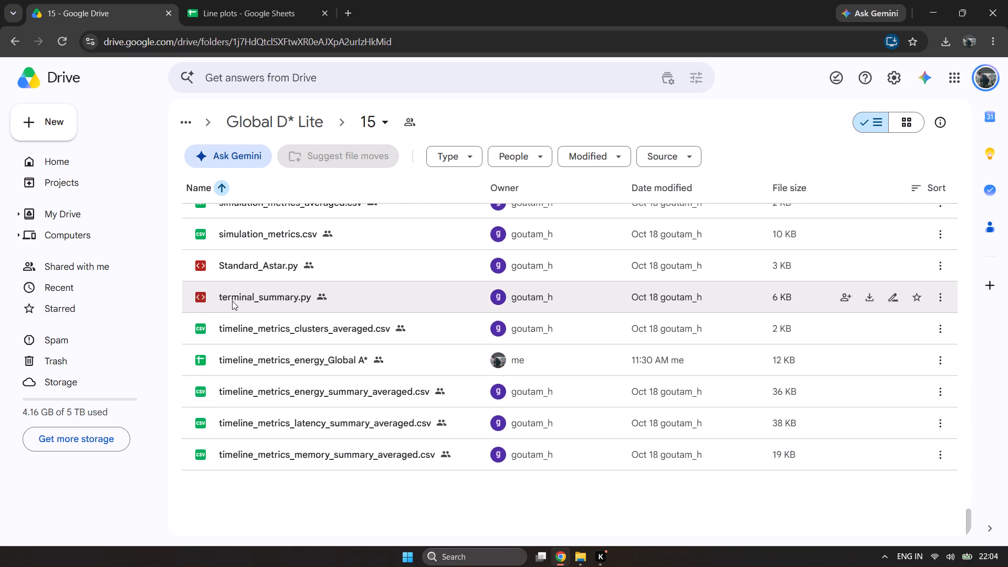
scroll(232, 301, "down", 6)
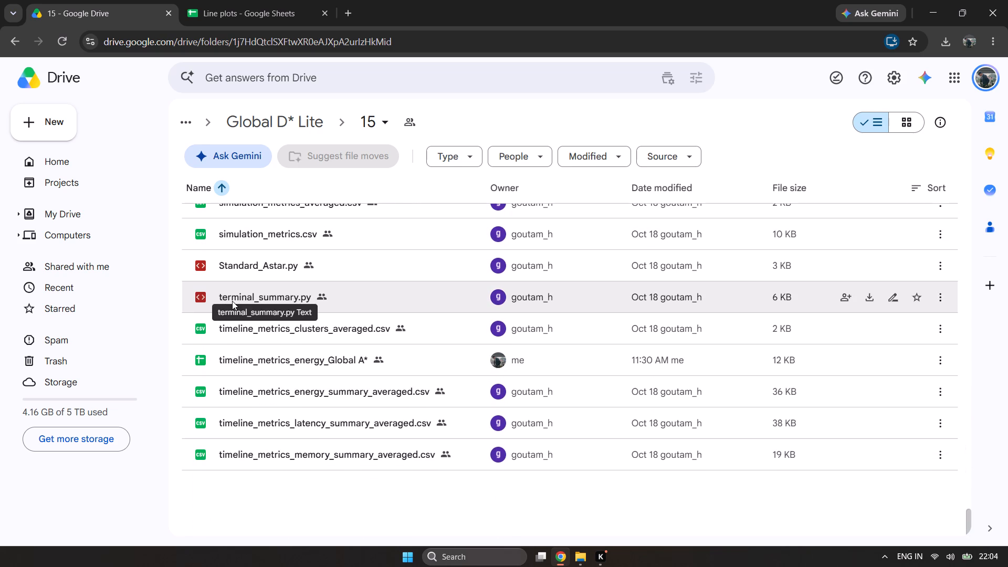
scroll(232, 301, "down", 1)
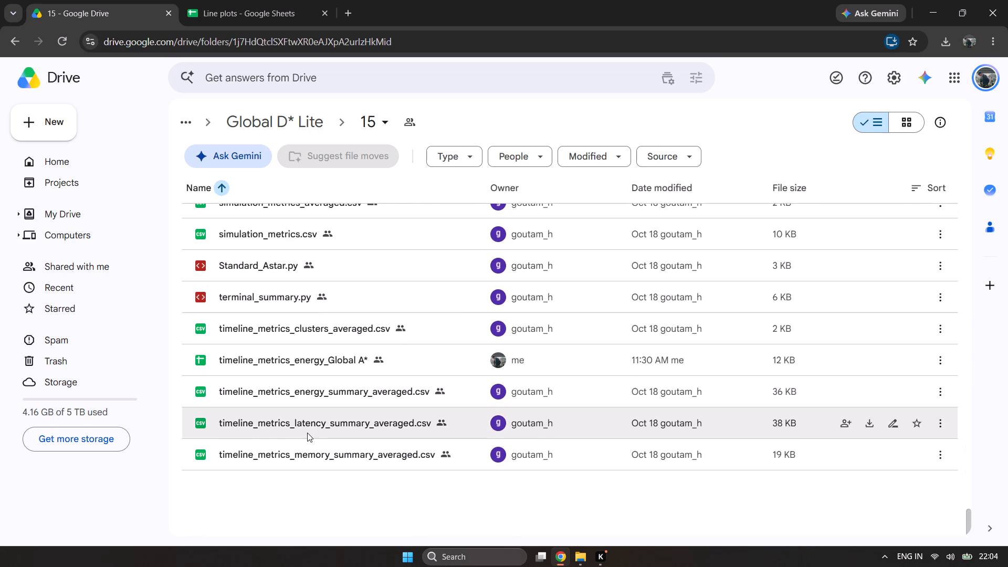
double_click(301, 431)
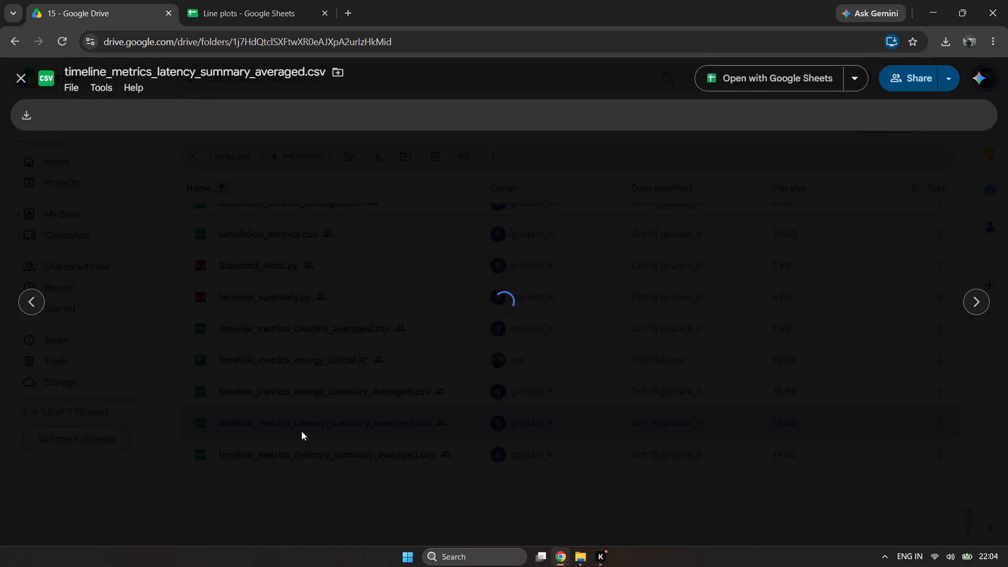
Copy the max individual latency 185.97463 and its deviation 71.970117 from the latency summary into B20:C20 of Line plots.
scroll(301, 431, "down", 8)
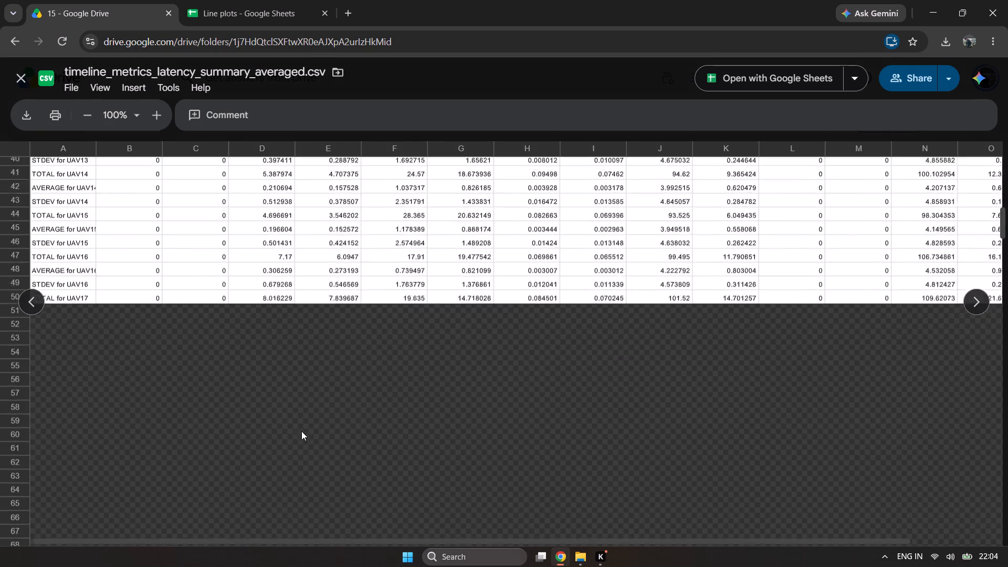
scroll(301, 431, "down", 15)
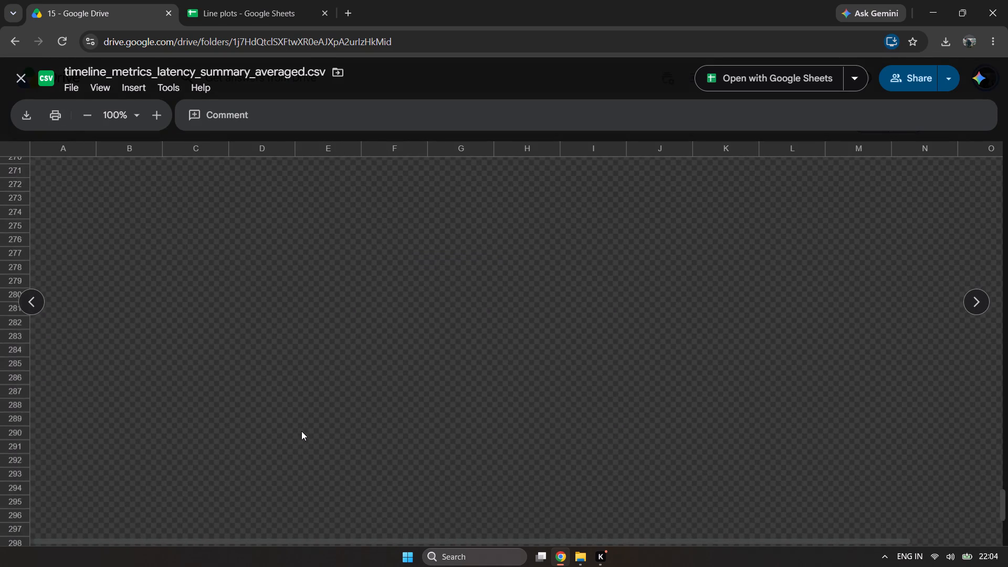
scroll(301, 431, "down", 8)
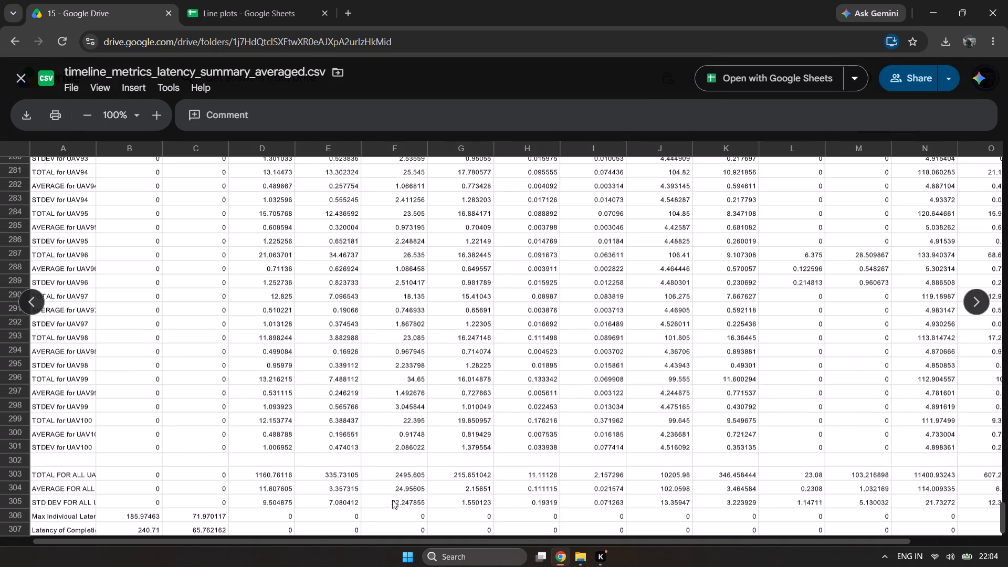
left_click_drag(149, 513, 186, 517)
key("ctrl+c")
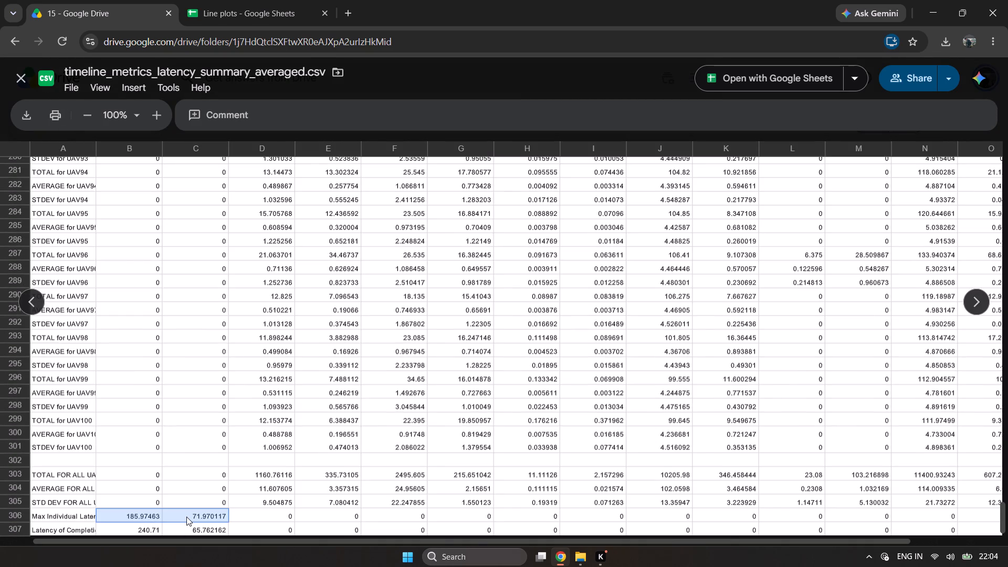
left_click(233, 0)
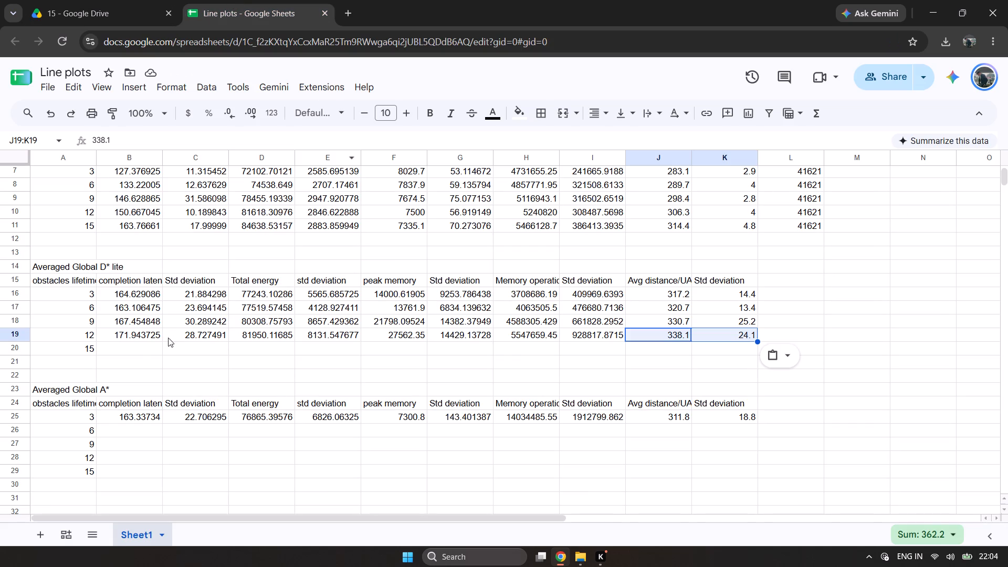
left_click(154, 350)
key("ctrl+v")
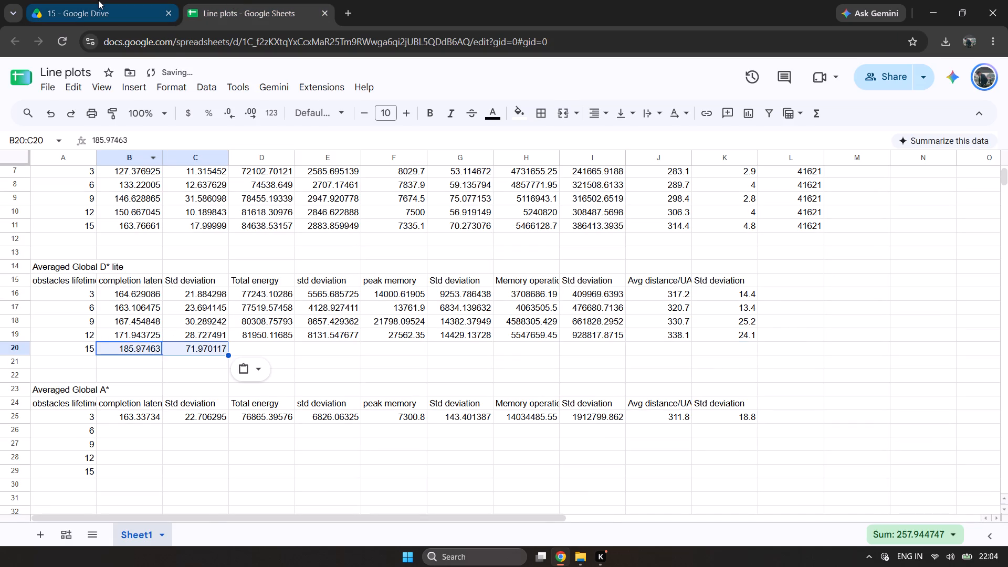
Copy the all-UAV total energy values 83033.14512 and 4171.368583 from folder 15's timeline_metrics_energy_summary_averaged.csv into D20:E20 of Line plots.
left_click(98, 0)
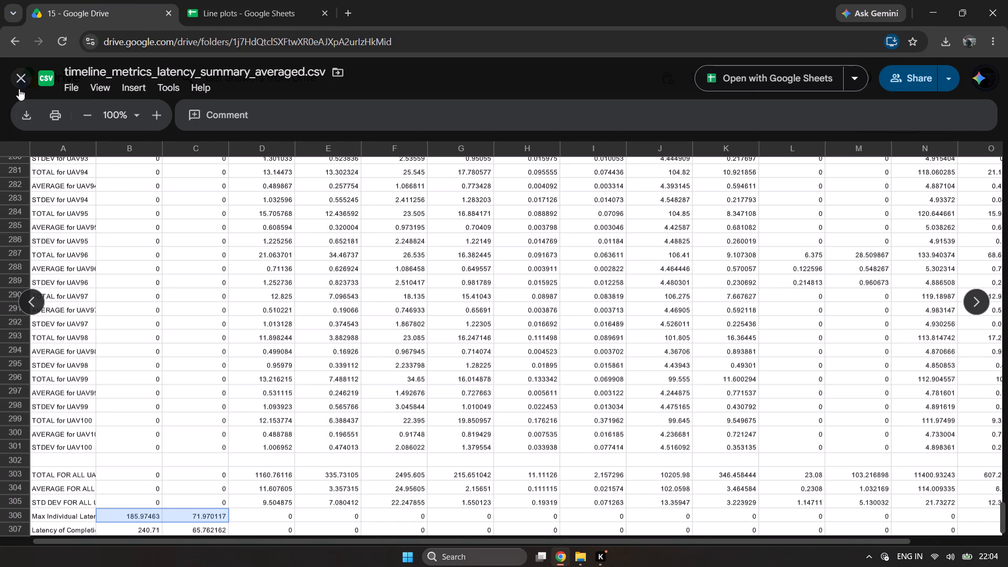
left_click(19, 88)
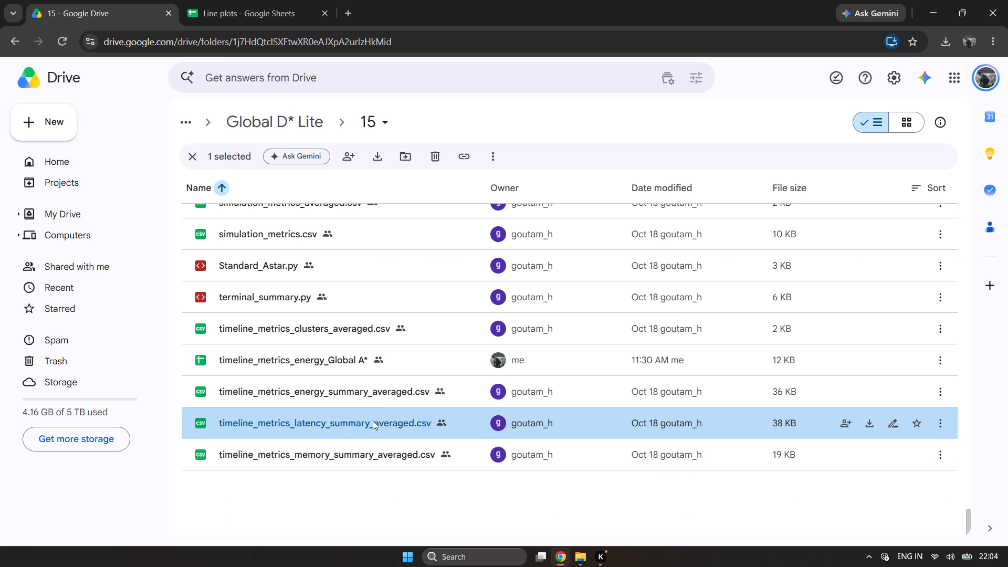
double_click(397, 403)
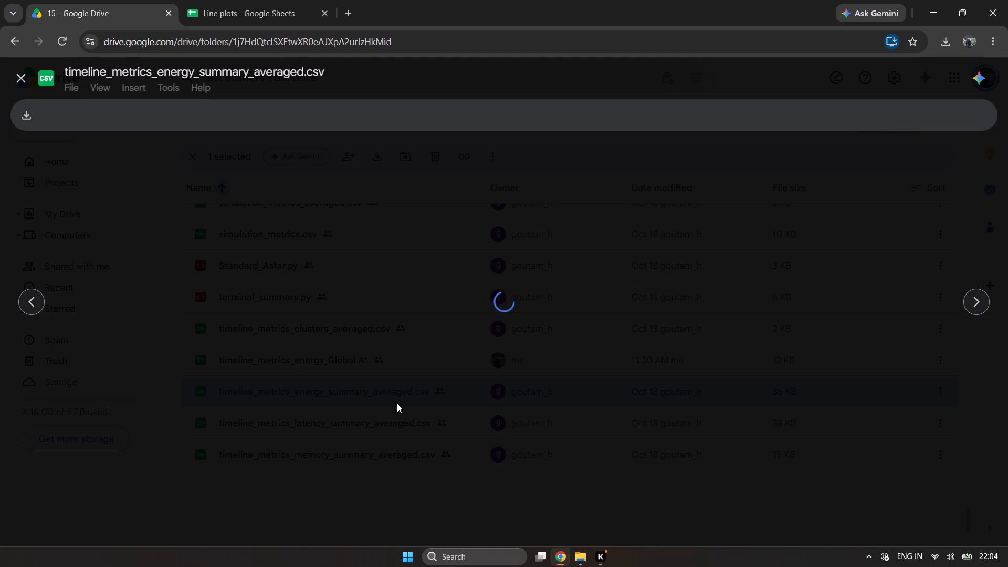
scroll(397, 403, "down", 8)
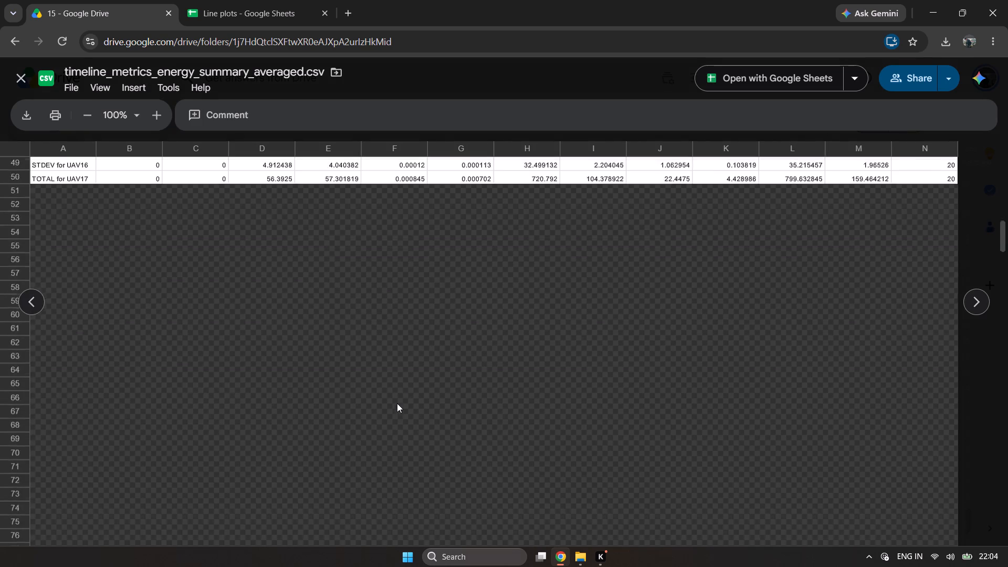
scroll(397, 403, "down", 18)
scroll(397, 403, "down", 5)
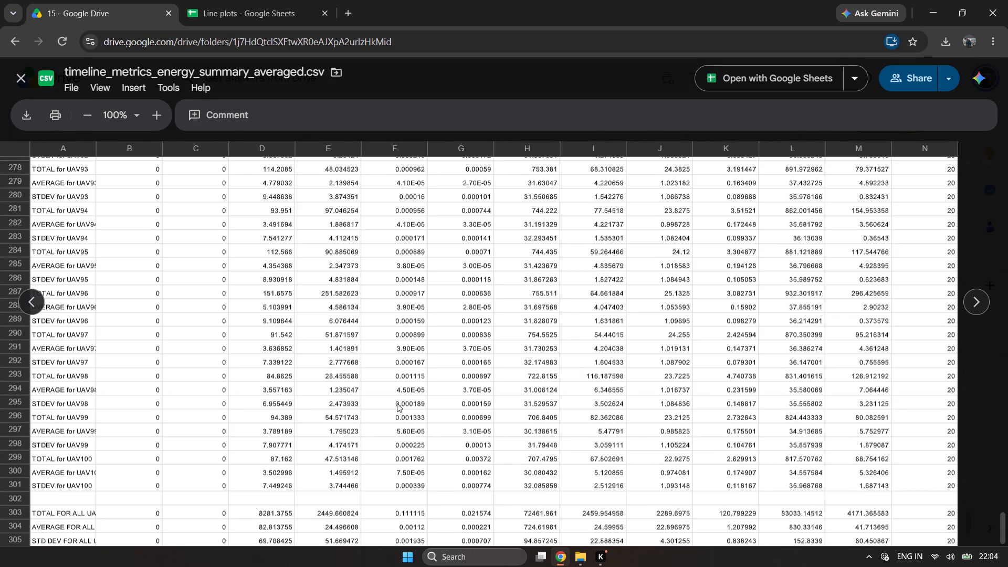
left_click_drag(794, 516, 838, 512)
key("ctrl+c")
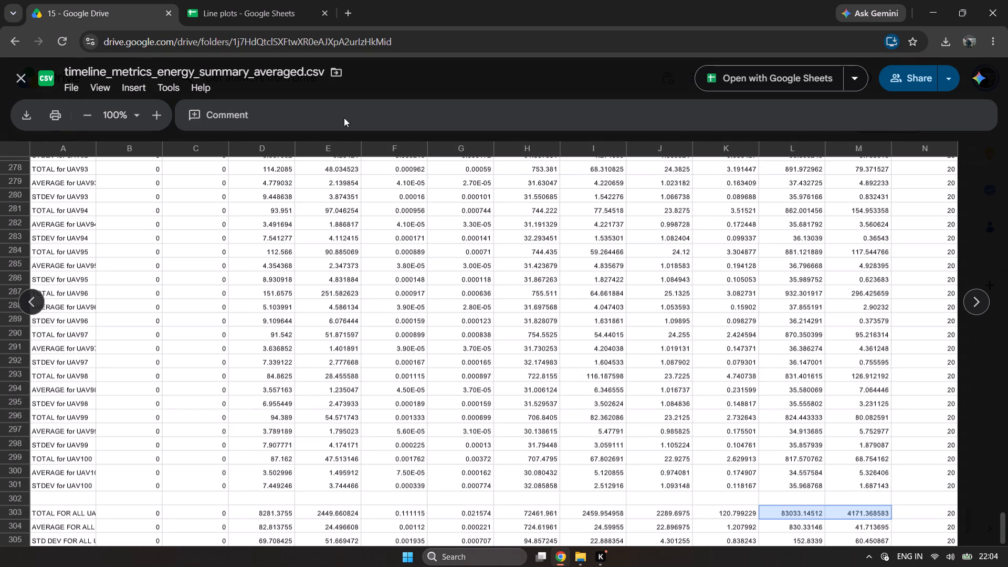
left_click(310, 12)
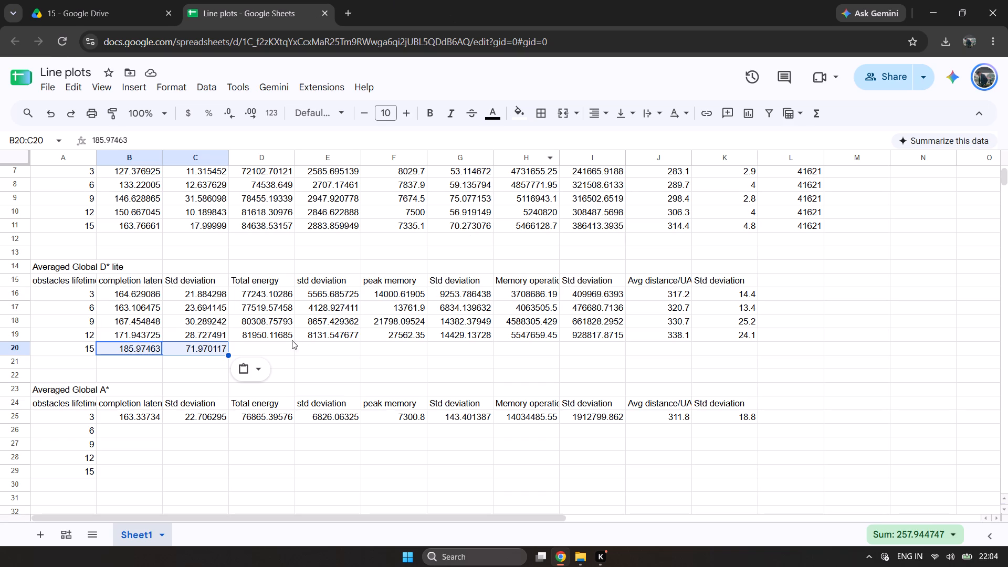
left_click(278, 346)
key("ctrl+v")
Copy the all-UAV total memory operation values 6055628.75 and 975557.2478 from folder 15's timeline_metrics_memory_summary_averaged.csv into H20:I20 of Line plots.
left_click(90, 6)
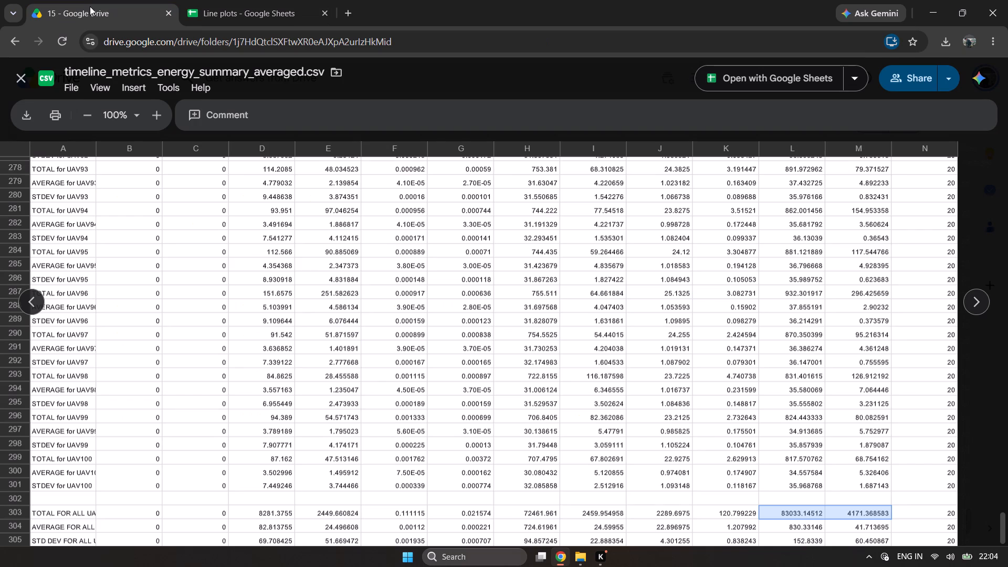
left_click(20, 77)
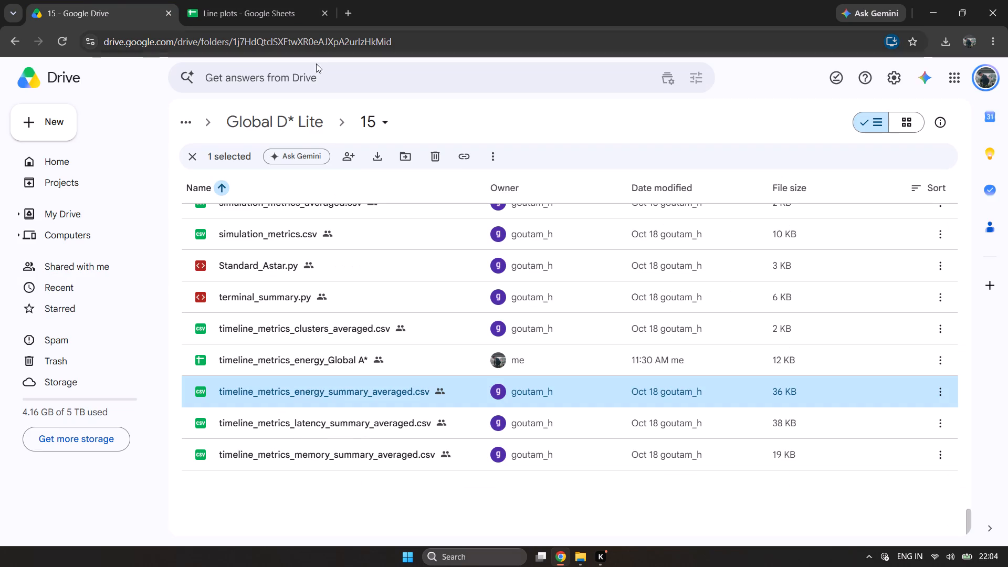
double_click(341, 454)
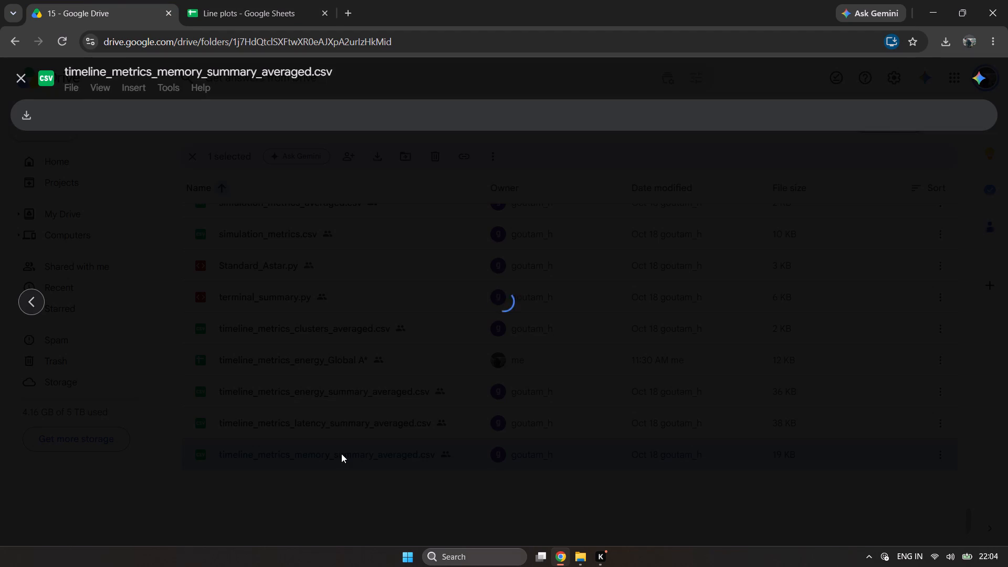
scroll(341, 454, "down", 17)
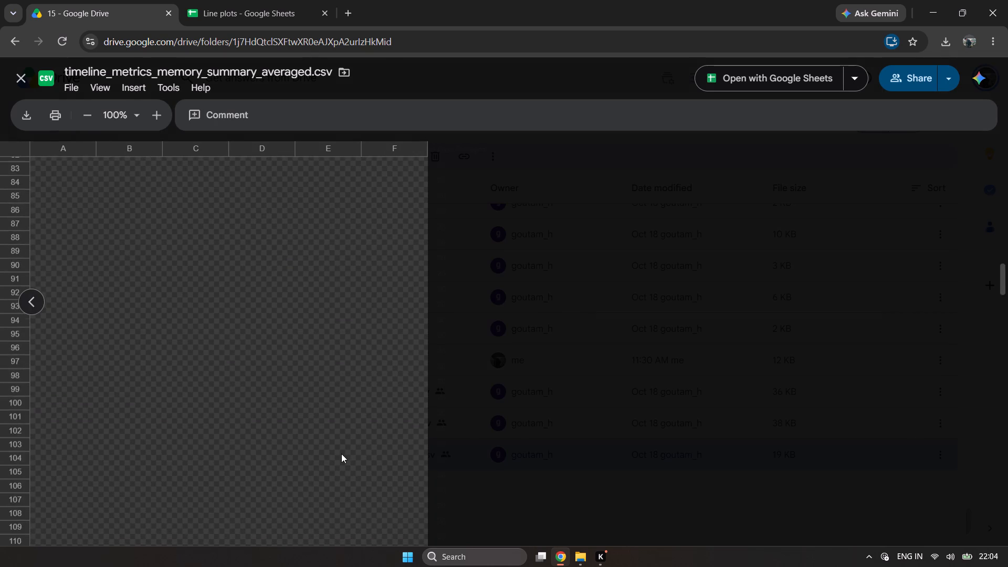
scroll(341, 454, "down", 12)
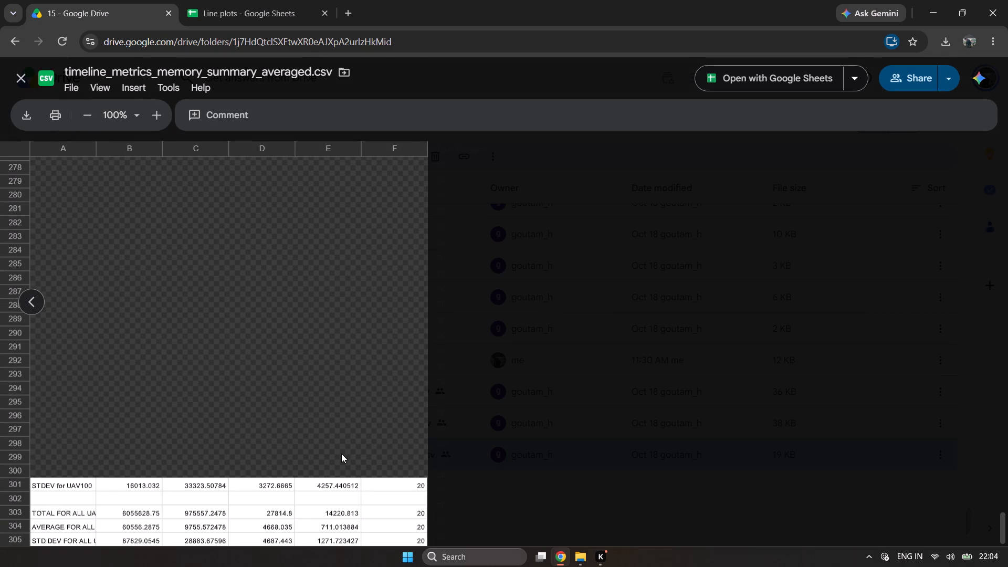
left_click_drag(132, 510, 174, 516)
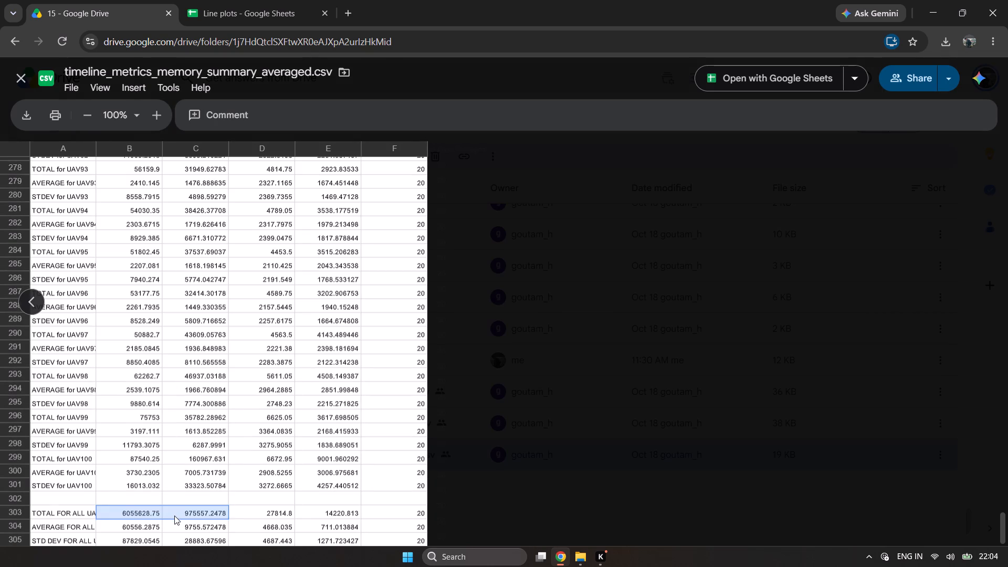
key("ctrl+c")
left_click(188, 0)
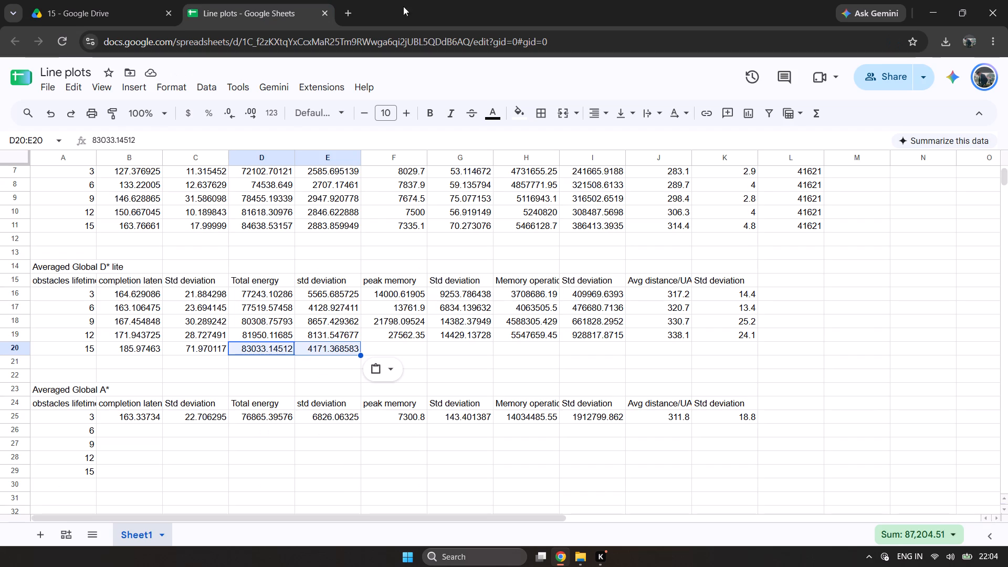
left_click(527, 353)
key("ctrl+v")
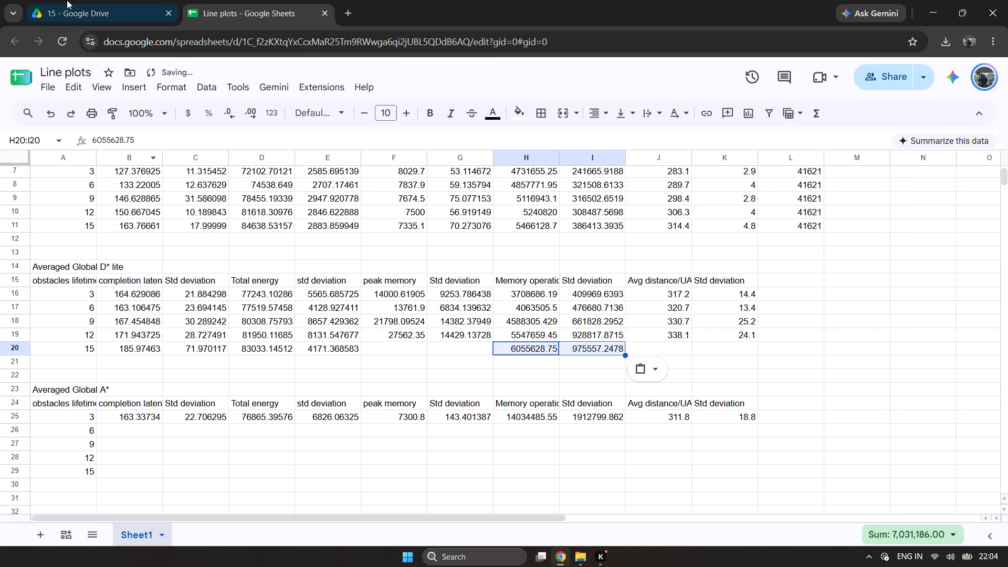
Copy the all-UAV total peak memory values 27814.8 and 14220.813 from the memory summary into F20:G20 of Line plots.
left_click(68, 0)
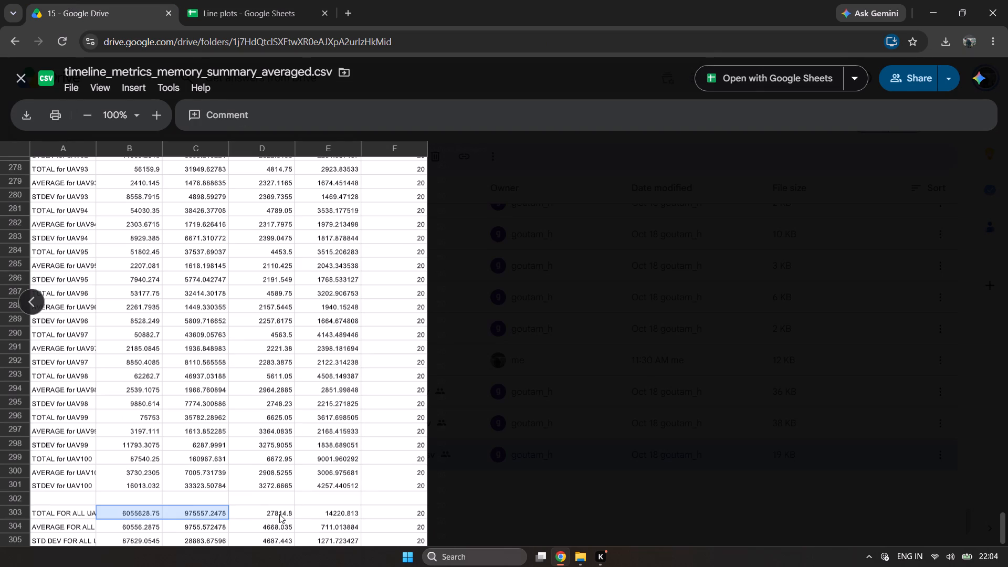
left_click_drag(279, 514, 307, 517)
key("ctrl+c")
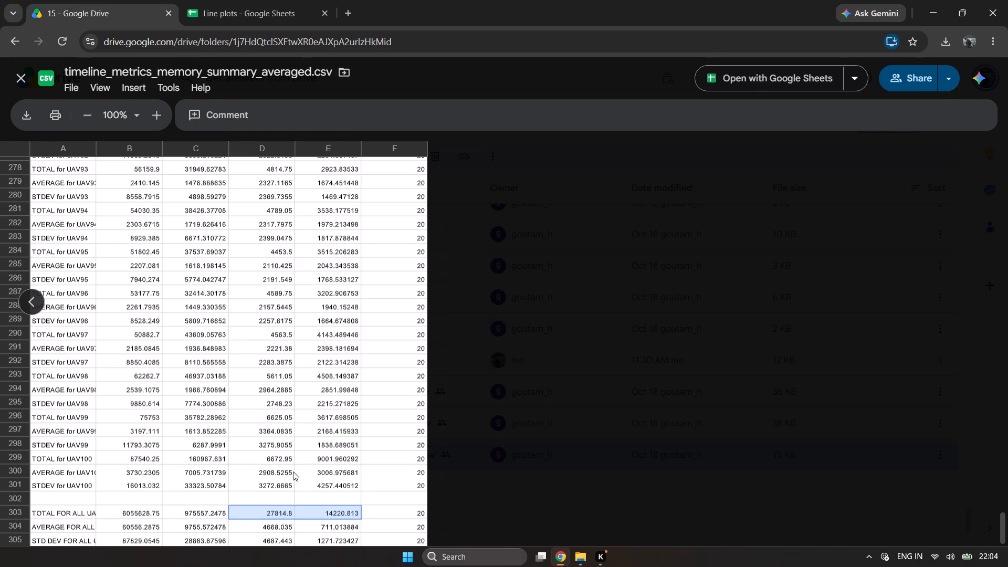
left_click(292, 12)
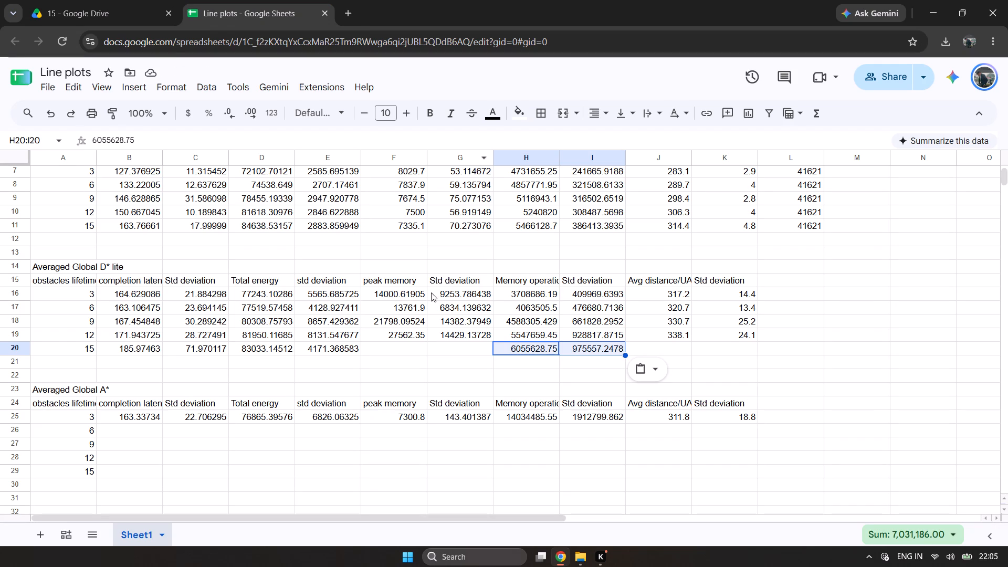
left_click(406, 350)
key("ctrl+v")
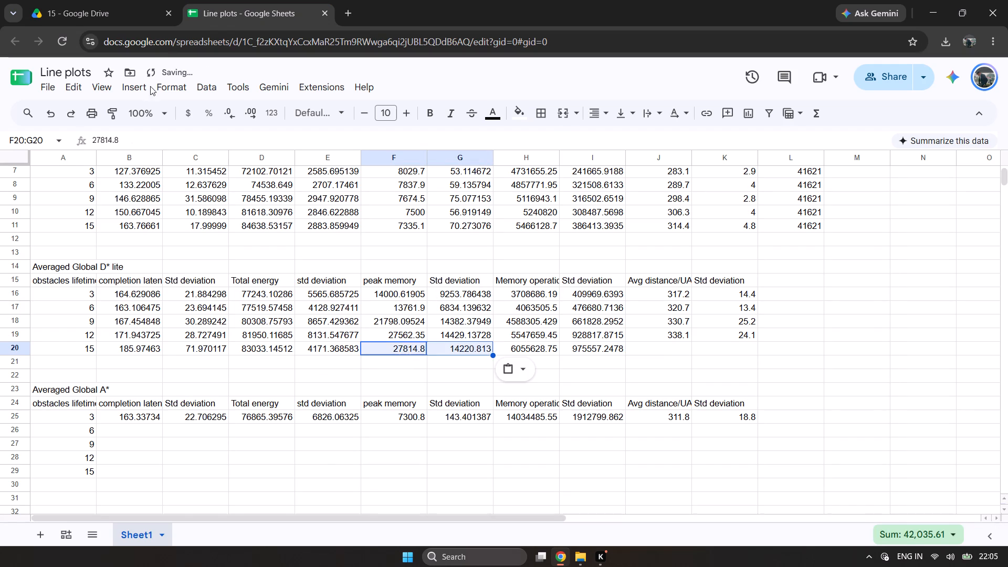
In Drive, close the memory summary and open simulation_metrics_averaged.csv from the Global D* Lite folder 15.
left_click(148, 0)
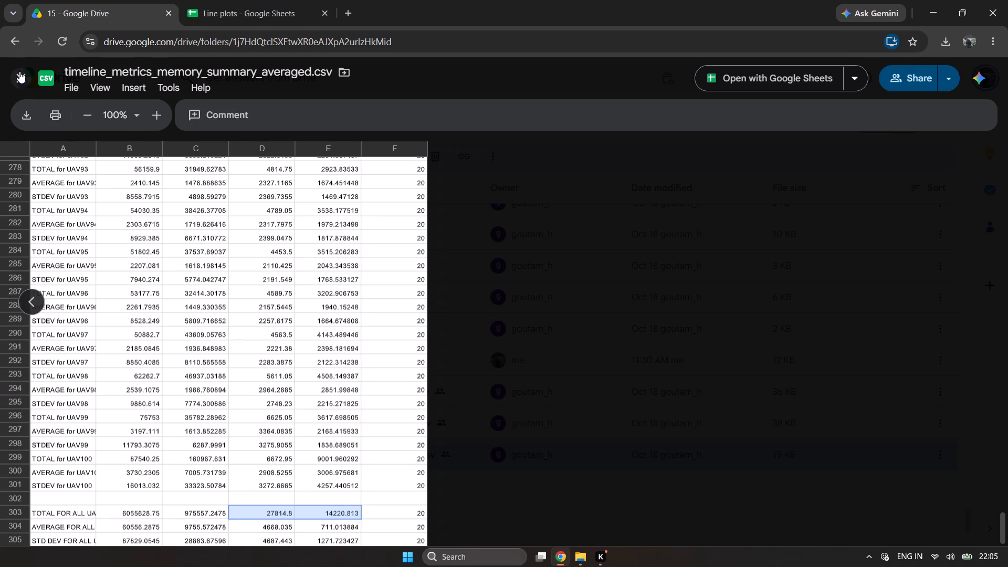
left_click(19, 71)
left_click_drag(319, 309, 353, 283)
scroll(353, 283, "up", 1)
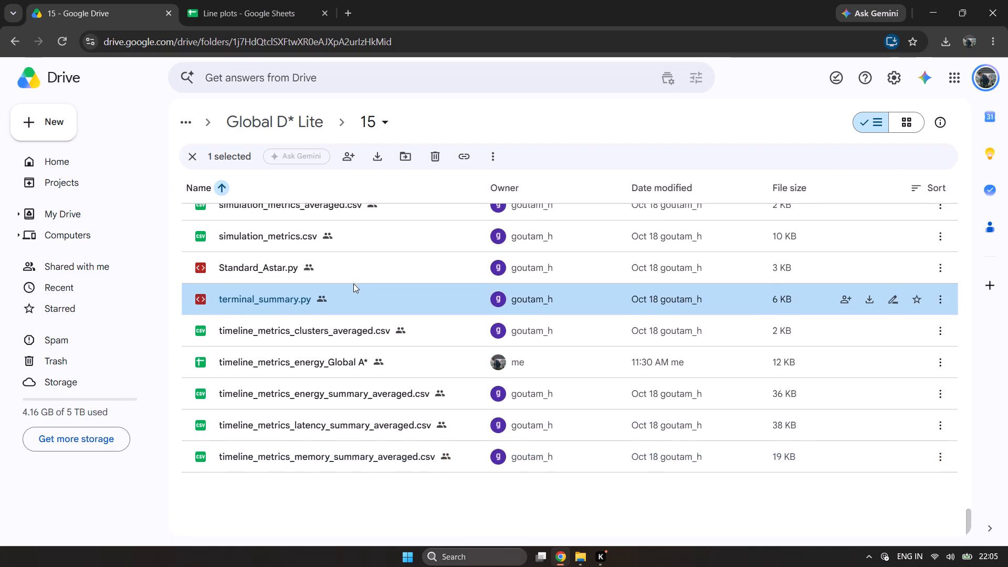
scroll(353, 283, "up", 1)
double_click(342, 251)
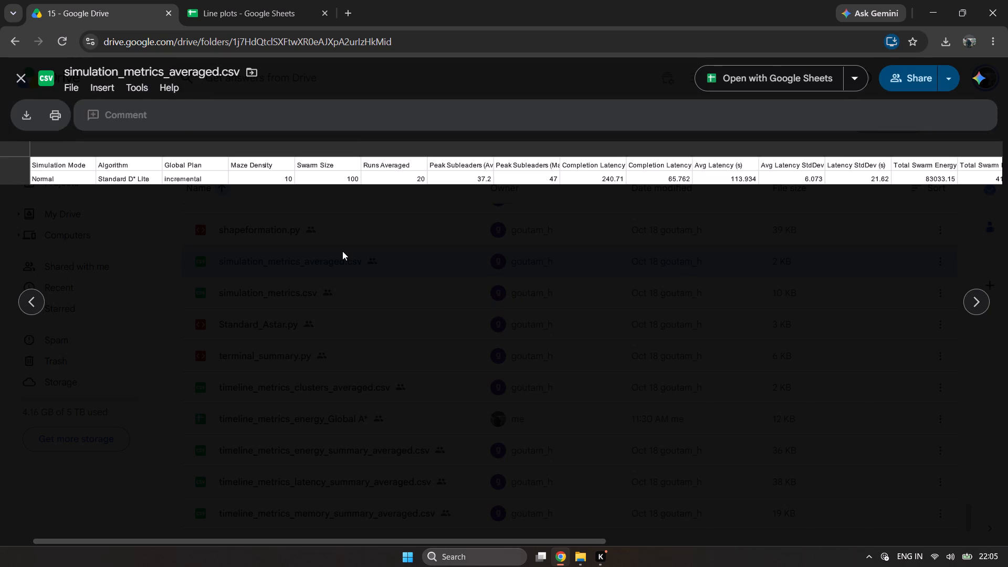
Copy the average distance per UAV 340.2 and its deviation 11.6 from simulation_metrics_averaged.csv into J20:K20 of Line plots.
scroll(868, 165, "left", 7)
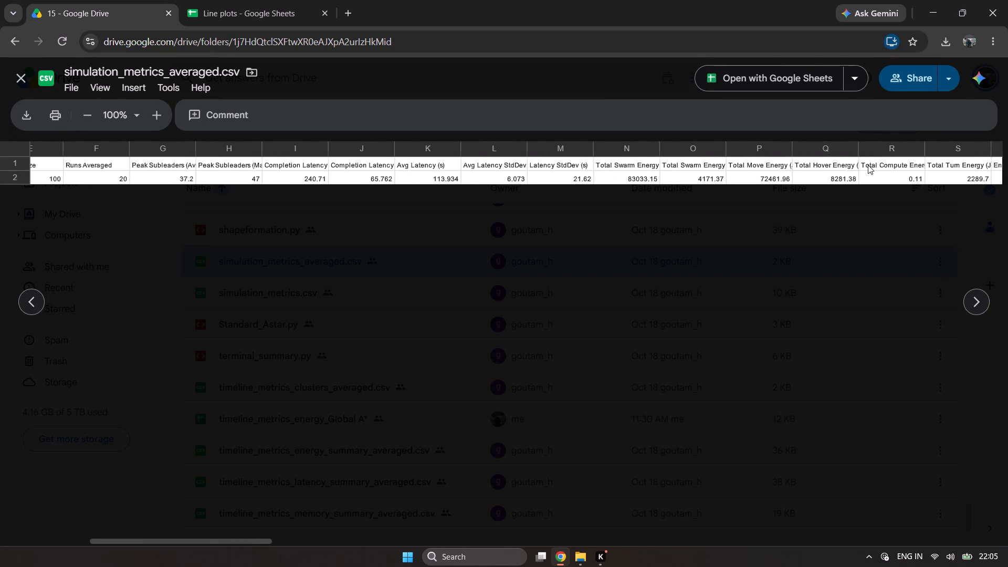
scroll(868, 165, "left", 9)
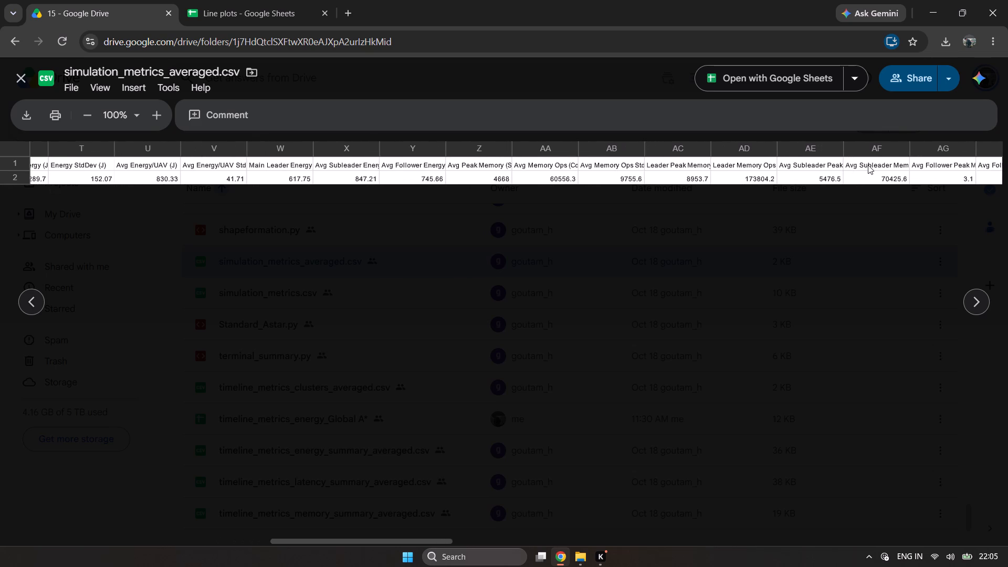
scroll(868, 165, "left", 5)
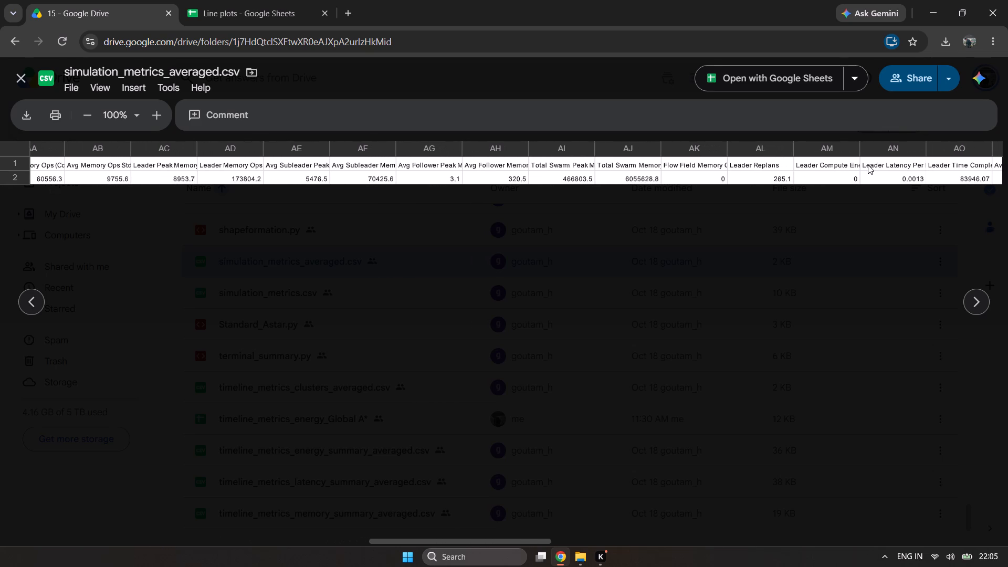
scroll(868, 165, "left", 5)
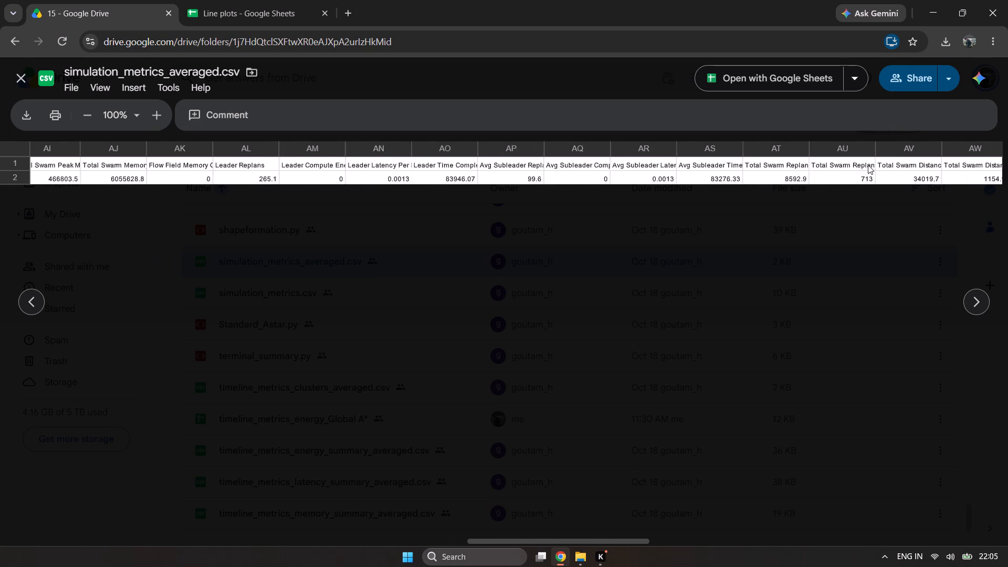
scroll(868, 165, "left", 3)
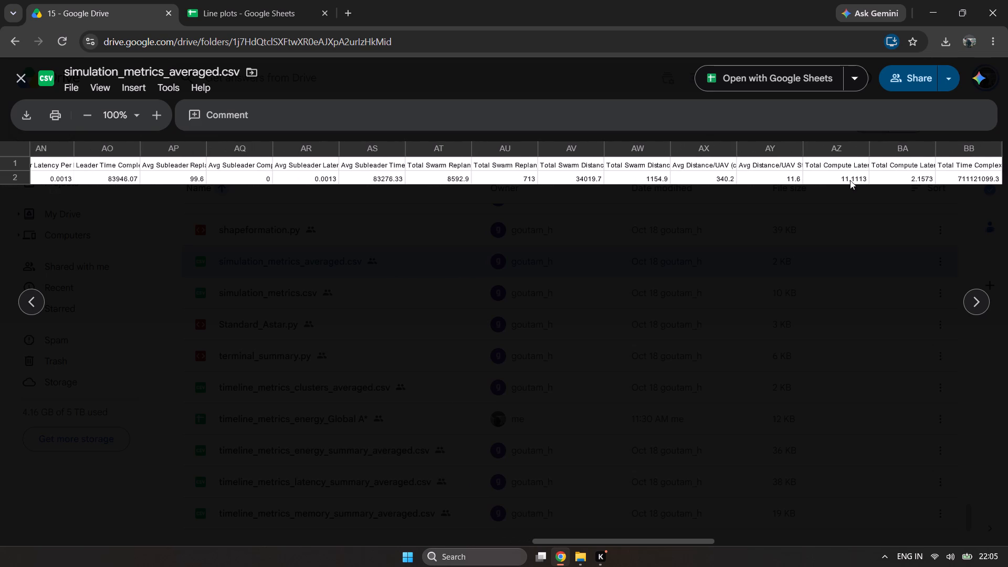
left_click_drag(795, 176, 813, 177)
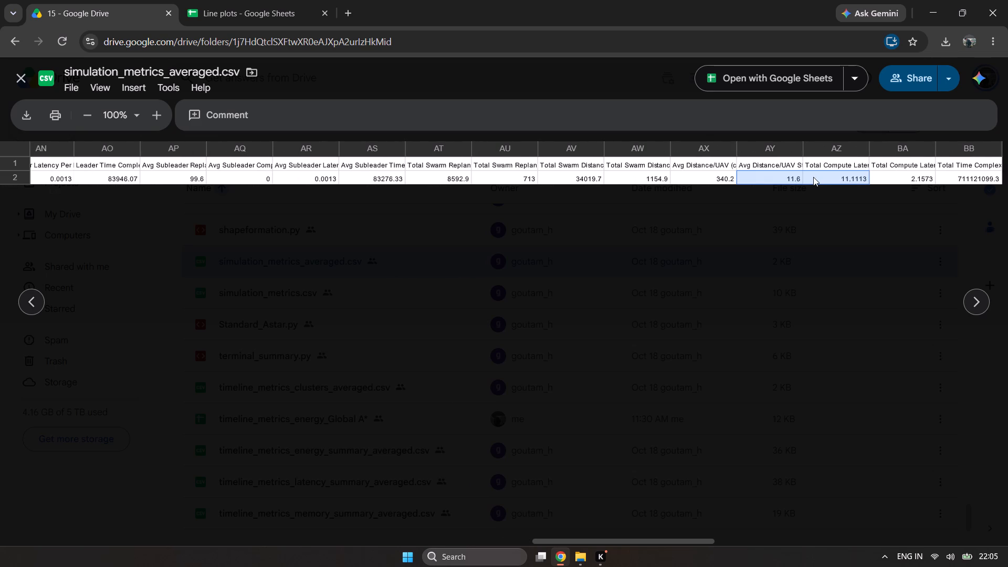
left_click(726, 176)
left_click_drag(726, 176, 746, 177)
key("ctrl+c")
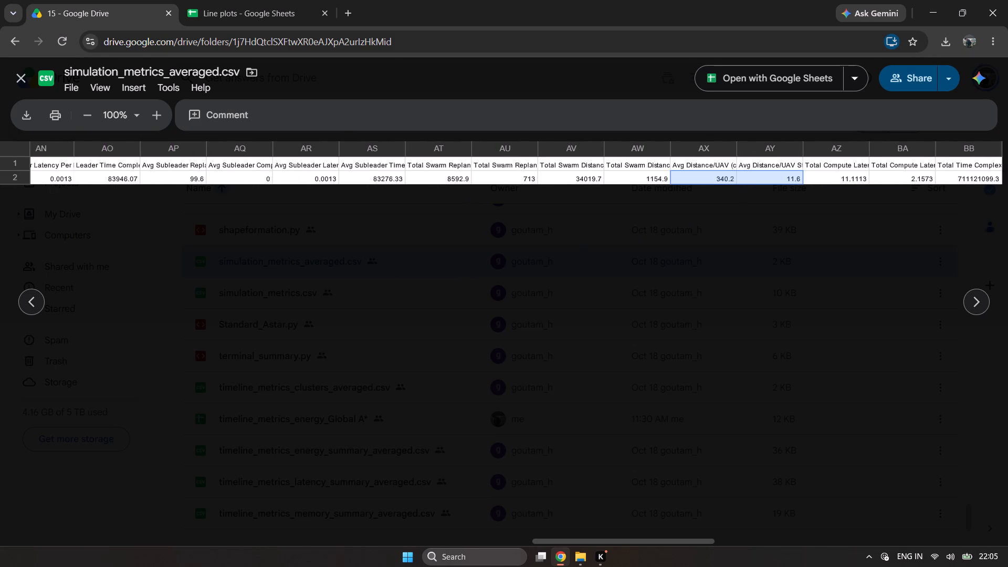
left_click(251, 0)
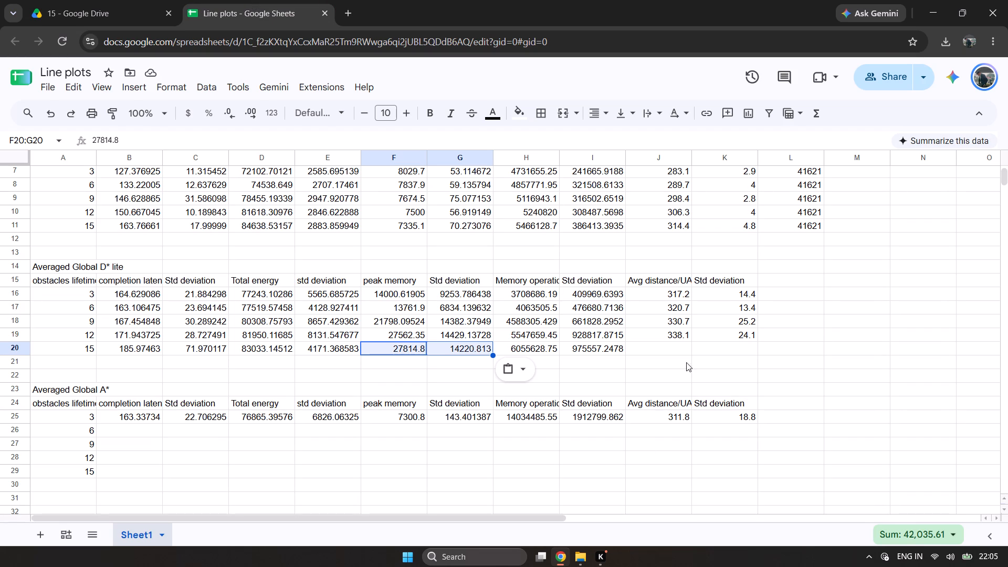
left_click(680, 350)
key("ctrl+v")
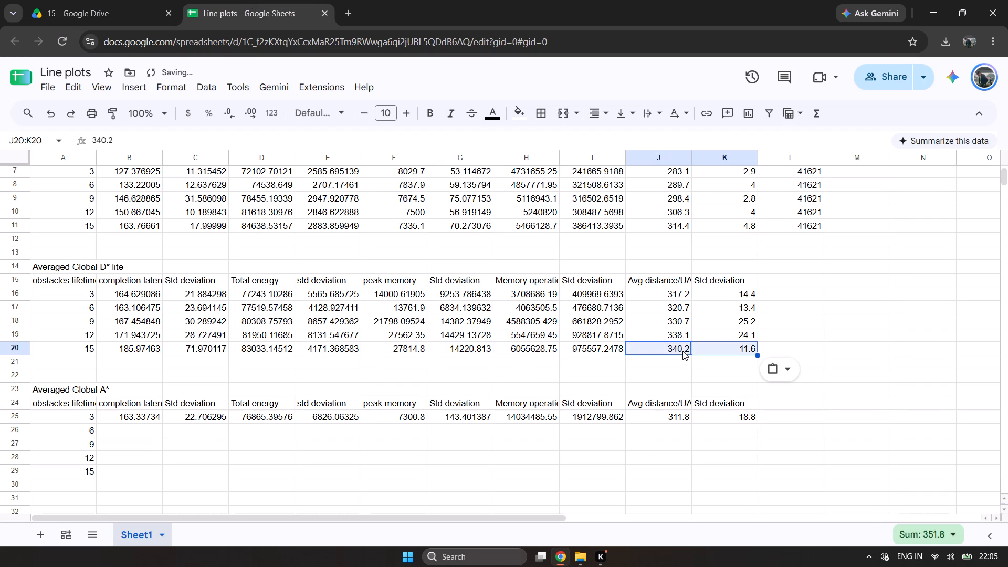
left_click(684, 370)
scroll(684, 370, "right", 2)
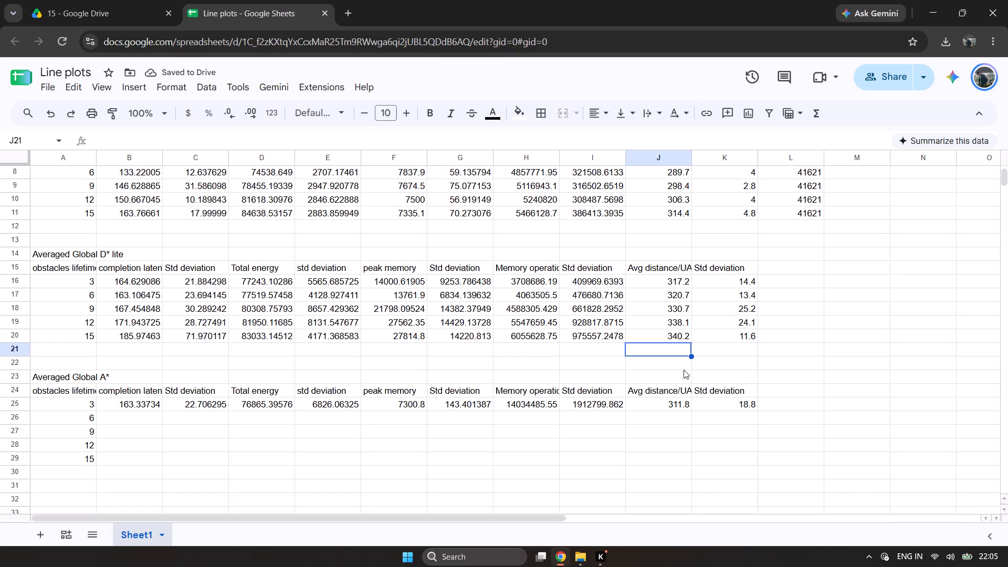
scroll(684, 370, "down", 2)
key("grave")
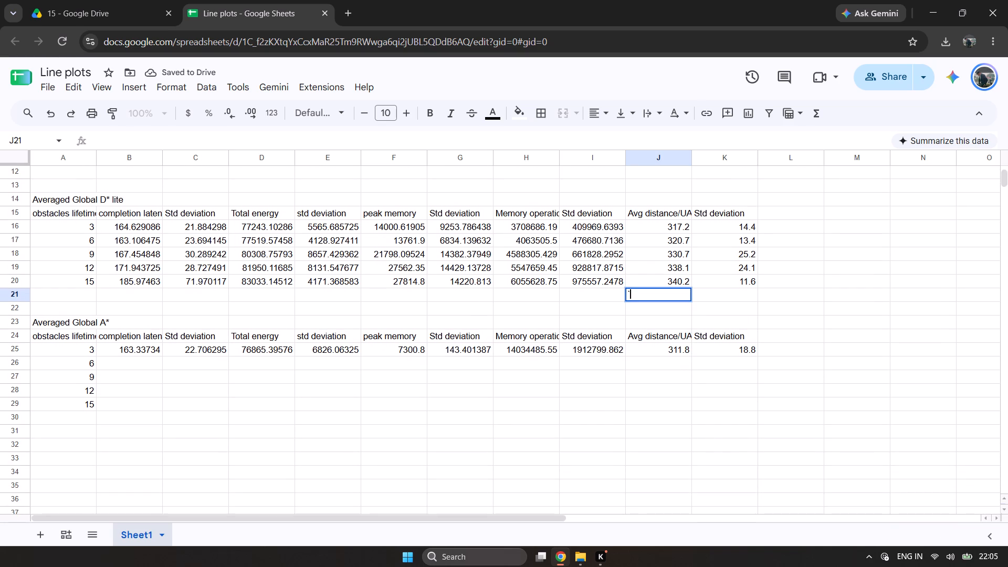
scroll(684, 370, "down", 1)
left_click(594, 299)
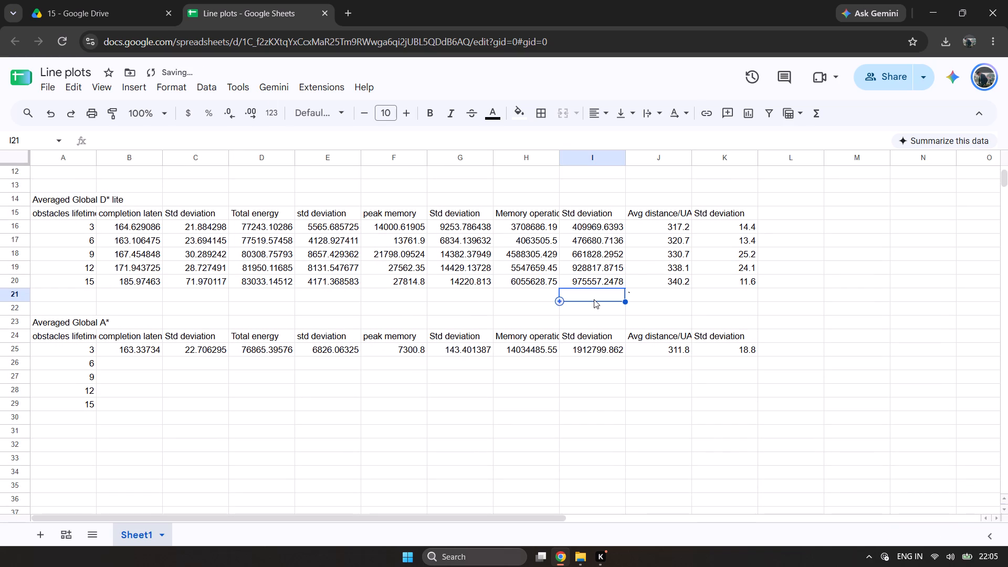
In Drive, leave the Global D* Lite results and open folder 6 inside Global A* of 8D Test 3(Varying Obstacles lifetime).
left_click(140, 0)
left_click(24, 73)
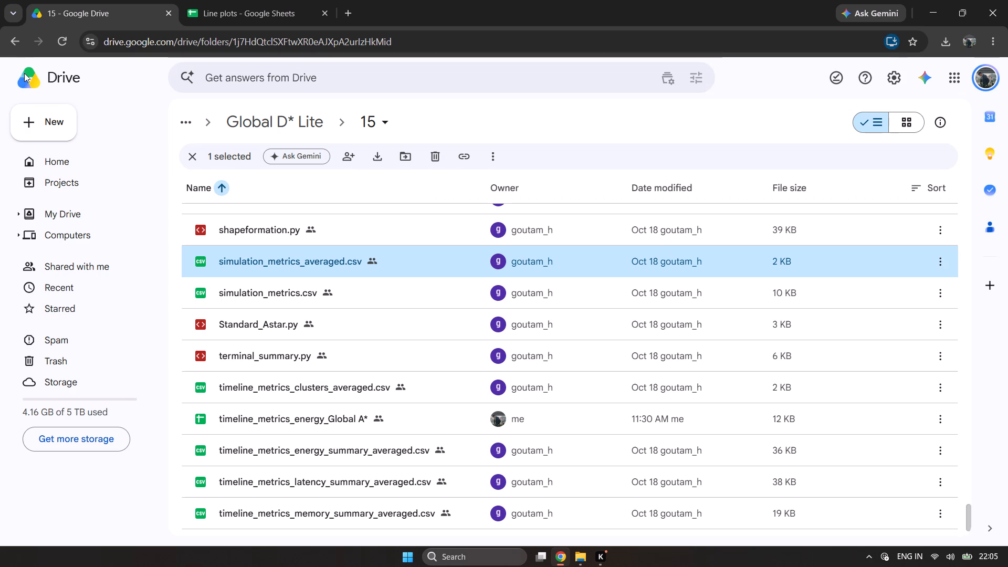
left_click(10, 38)
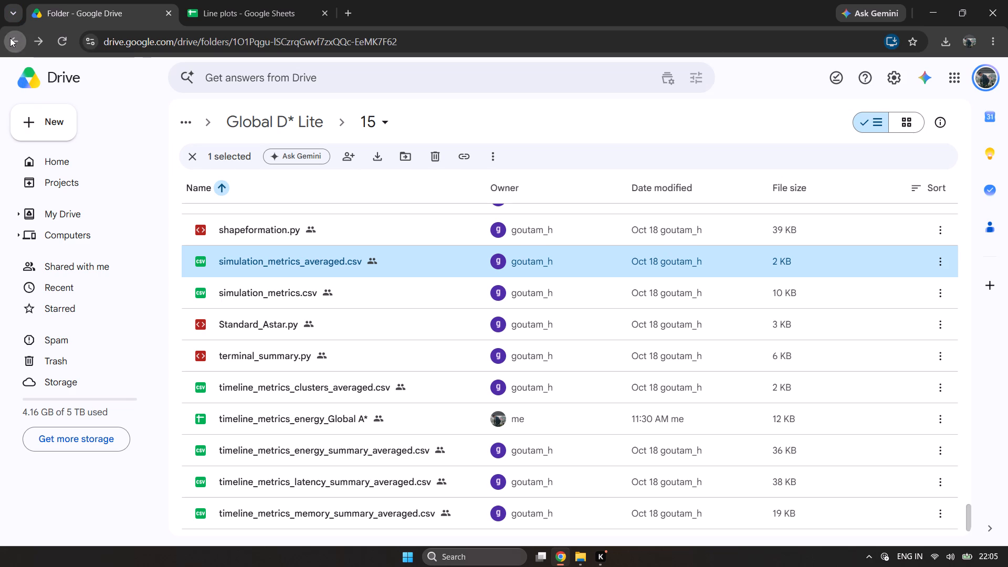
left_click(10, 38)
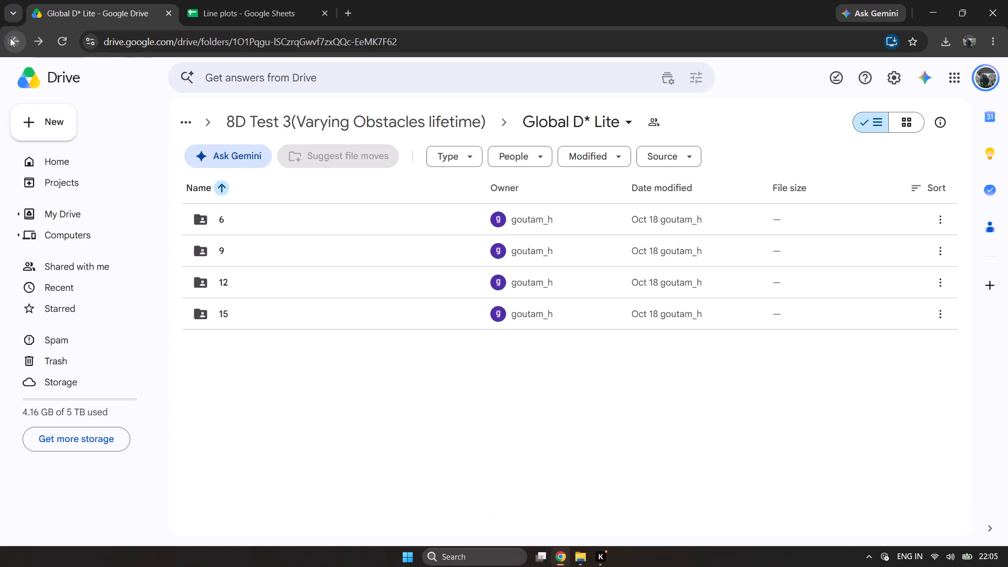
double_click(257, 257)
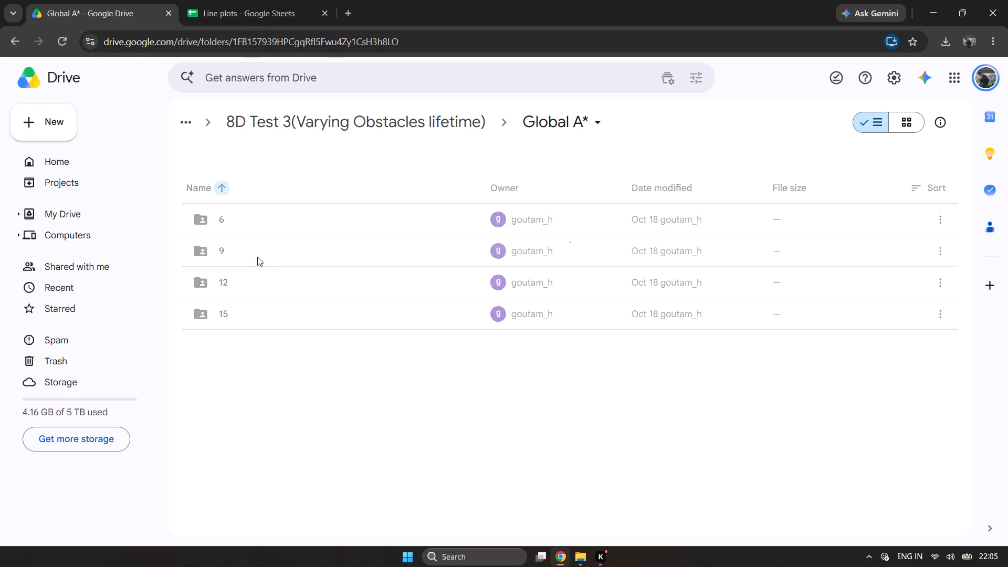
double_click(260, 224)
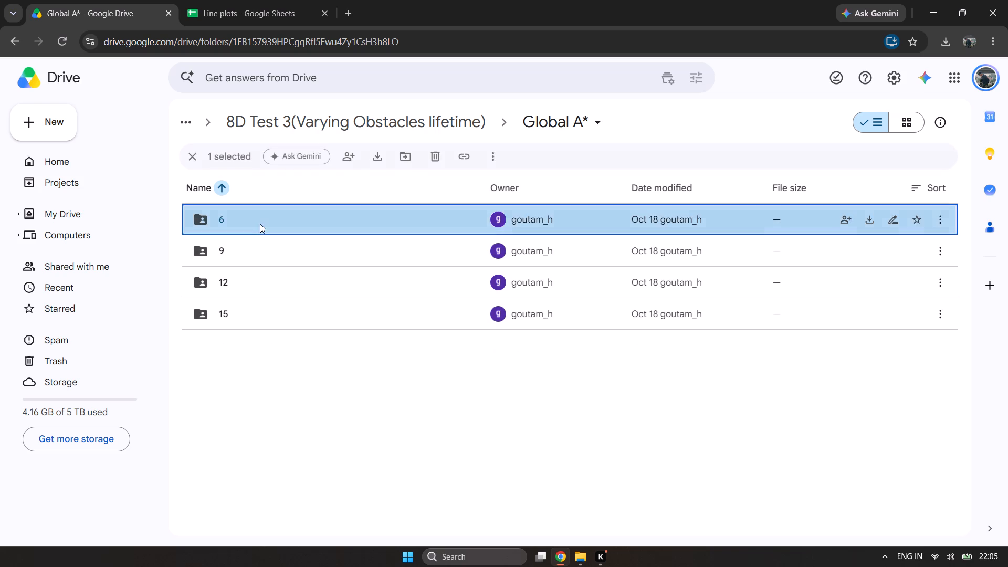
Open timeline_metrics_latency_summary_averaged.csv from the Global A* folder 6.
scroll(260, 224, "down", 12)
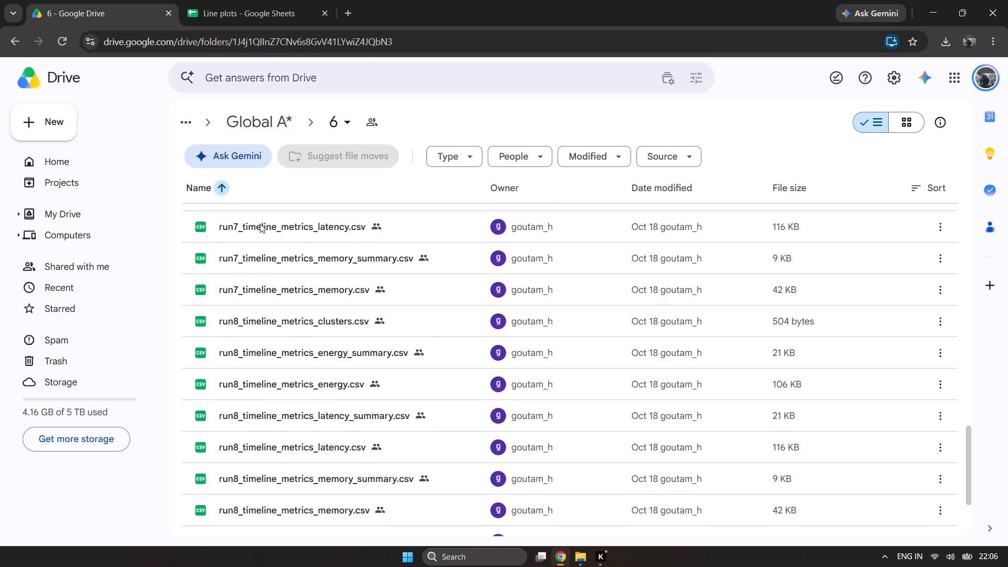
scroll(260, 224, "down", 14)
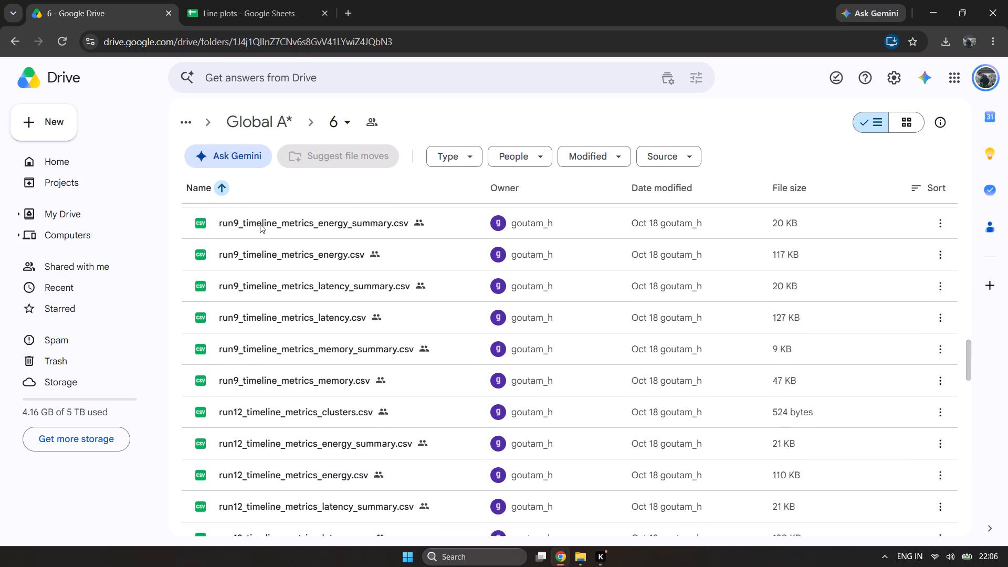
scroll(260, 224, "down", 13)
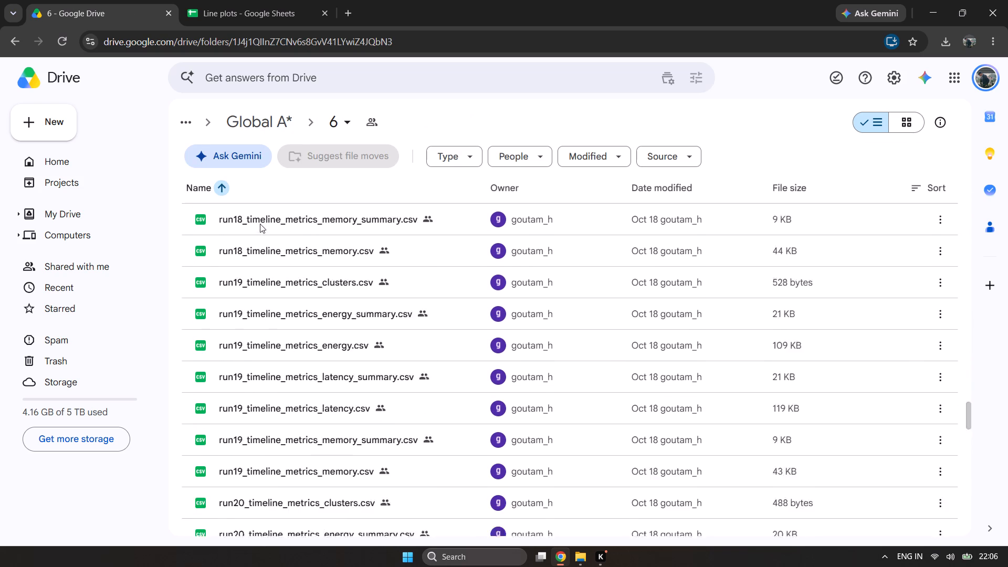
scroll(260, 224, "down", 12)
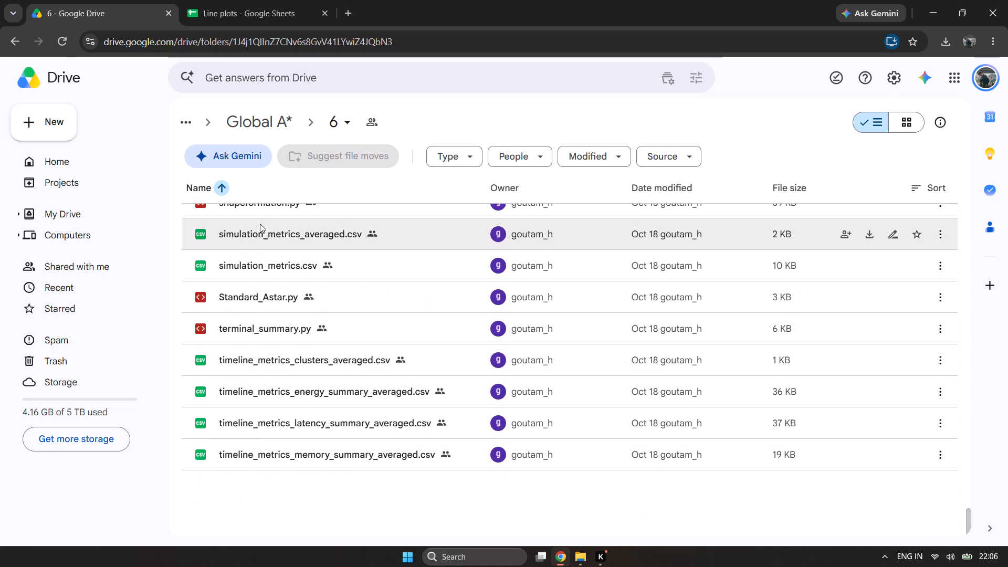
double_click(350, 425)
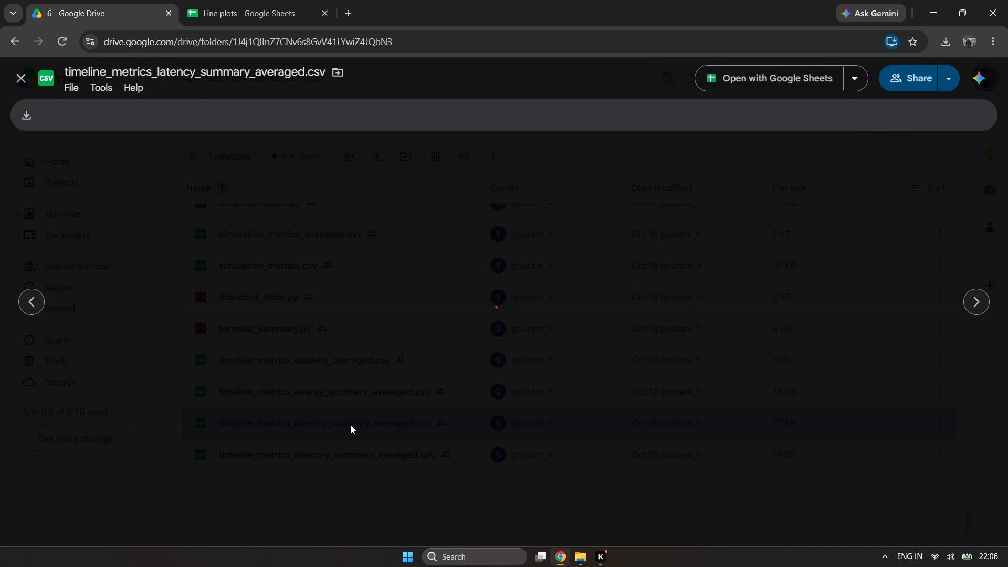
Copy the max individual latency 151.647245 and its deviation 21.270065 from the latency summary into B26:C26 of Line plots.
scroll(350, 425, "down", 15)
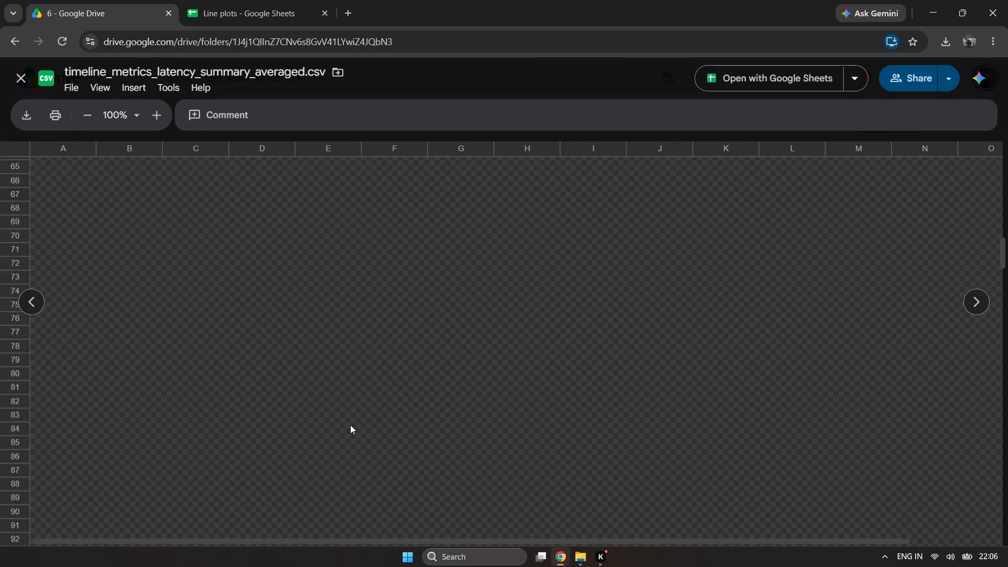
scroll(350, 425, "down", 16)
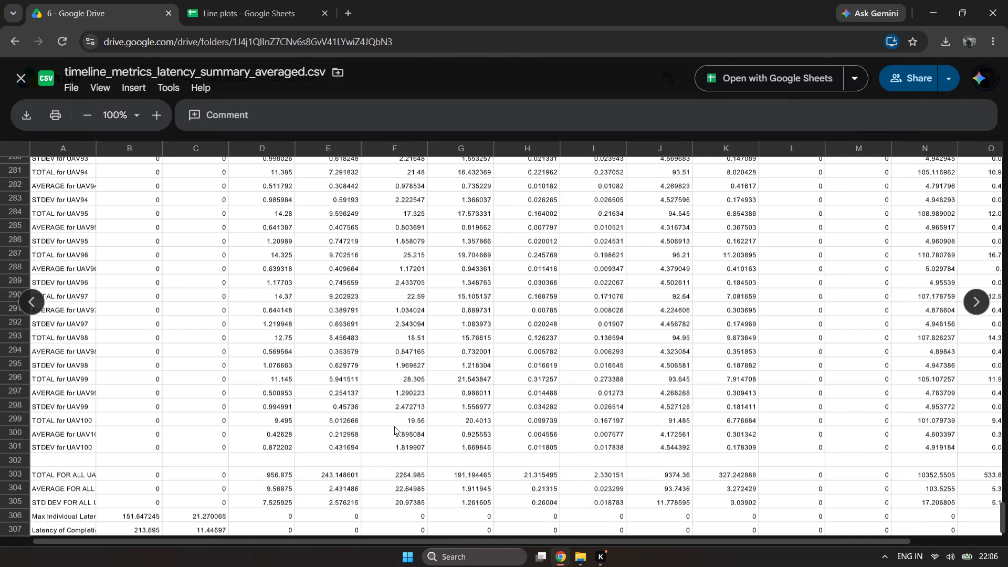
left_click_drag(146, 517, 175, 513)
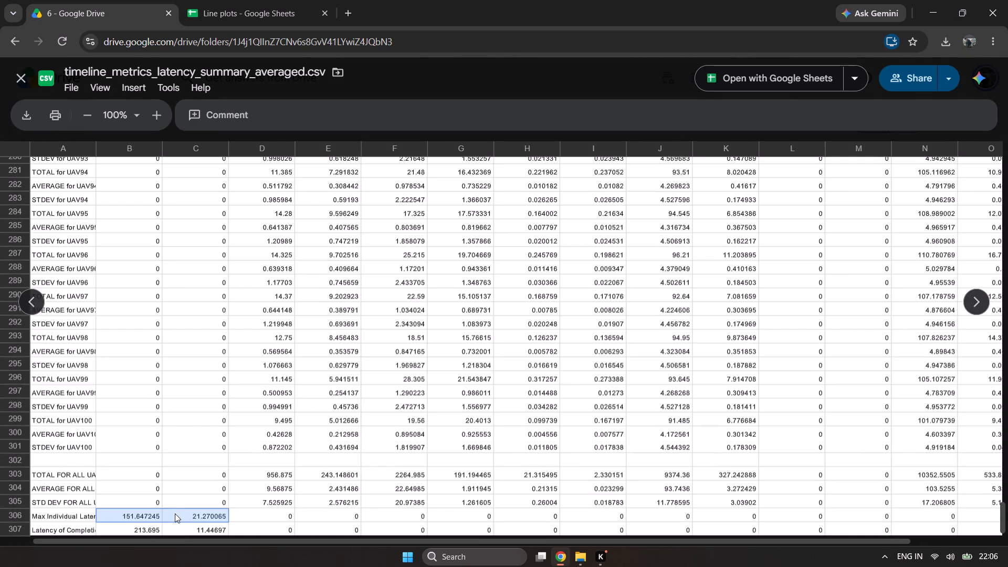
key("ctrl+c")
left_click(258, 16)
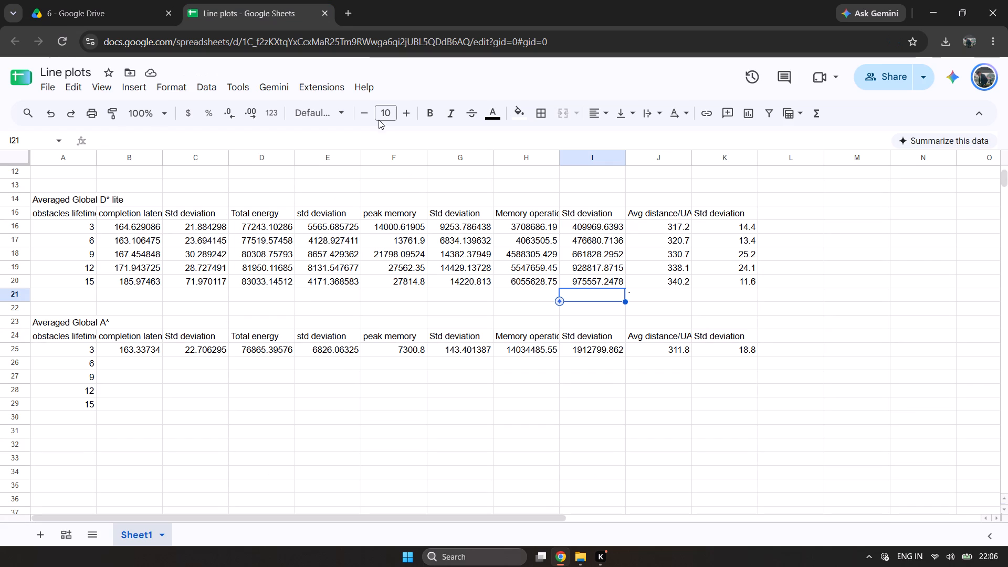
left_click(135, 370)
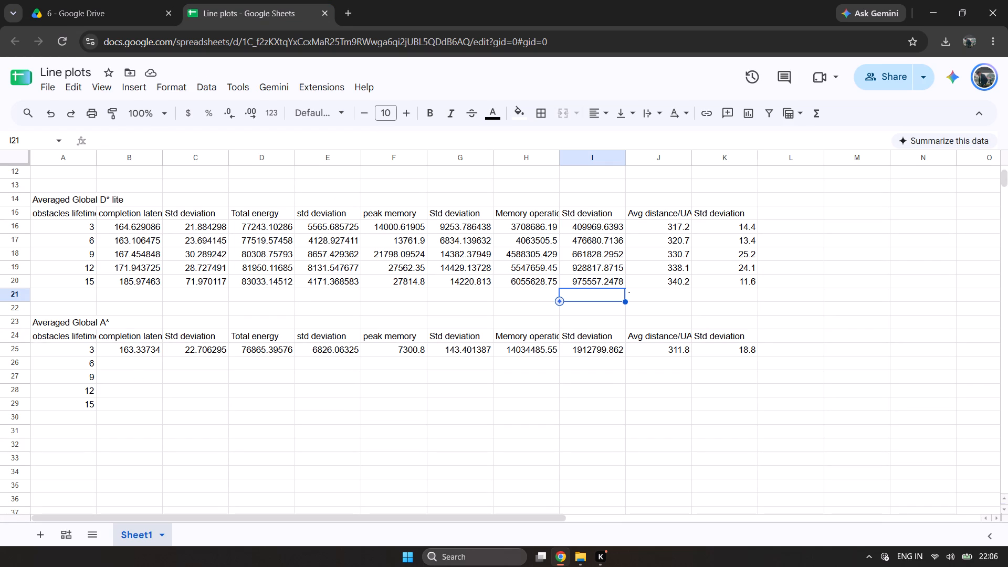
key("ctrl+v")
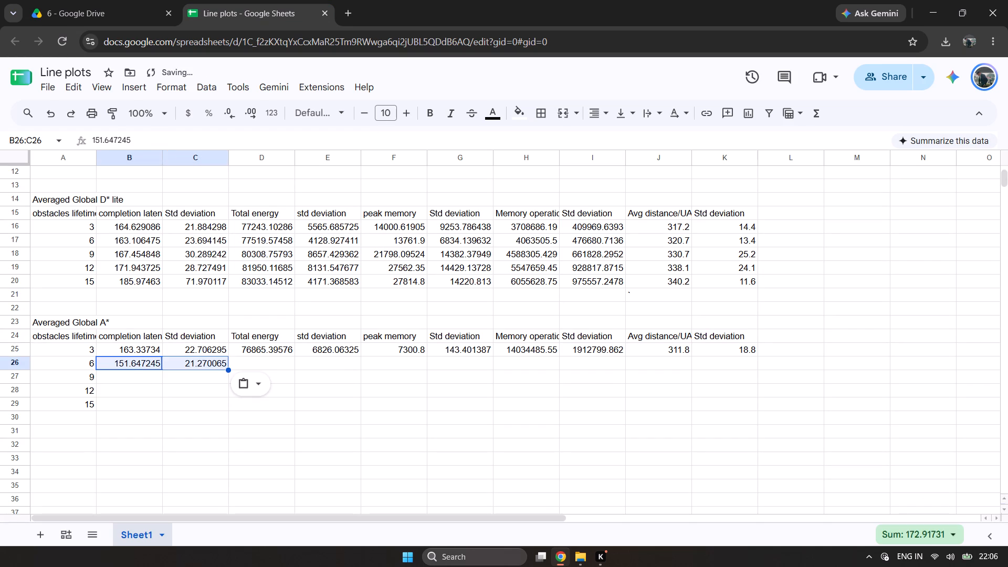
In Drive, close the latency summary and open timeline_metrics_energy_summary_averaged.csv from the Global A* folder 6.
left_click(136, 0)
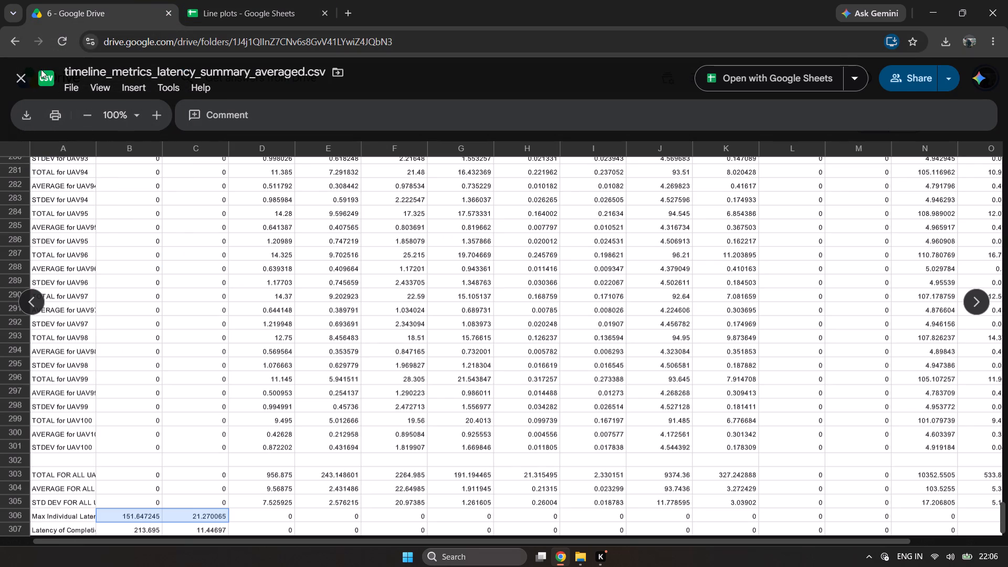
left_click(28, 75)
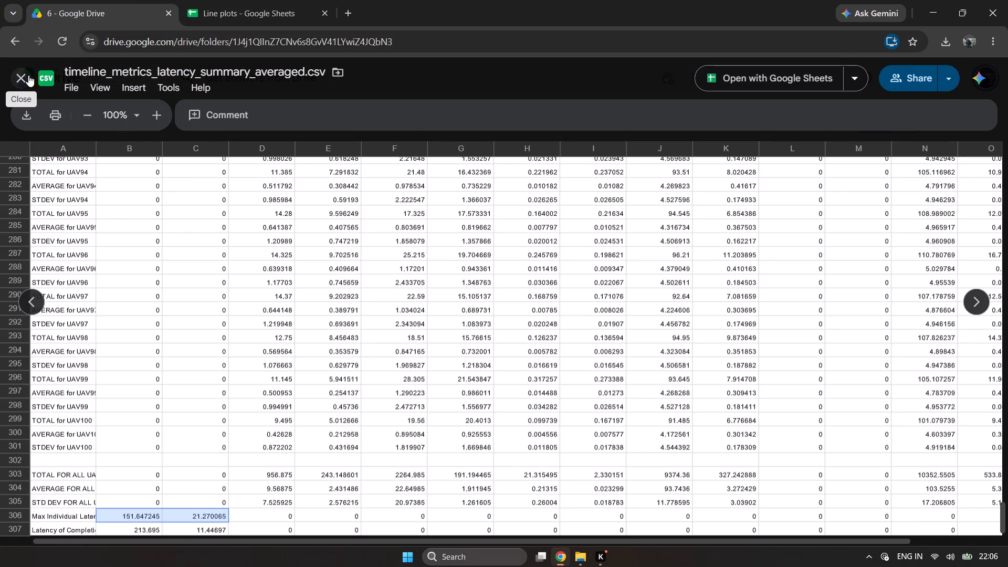
double_click(304, 378)
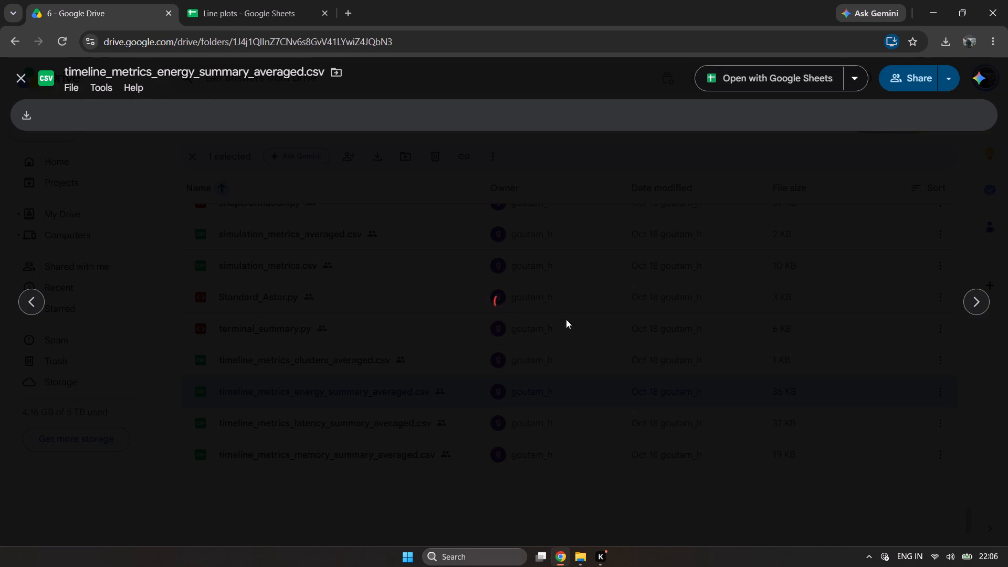
Copy the all-UAV total energy 75221.98065 and its deviation 3917.758911 from the energy summary into D26:E26 of Line plots.
scroll(472, 381, "down", 19)
scroll(472, 381, "down", 11)
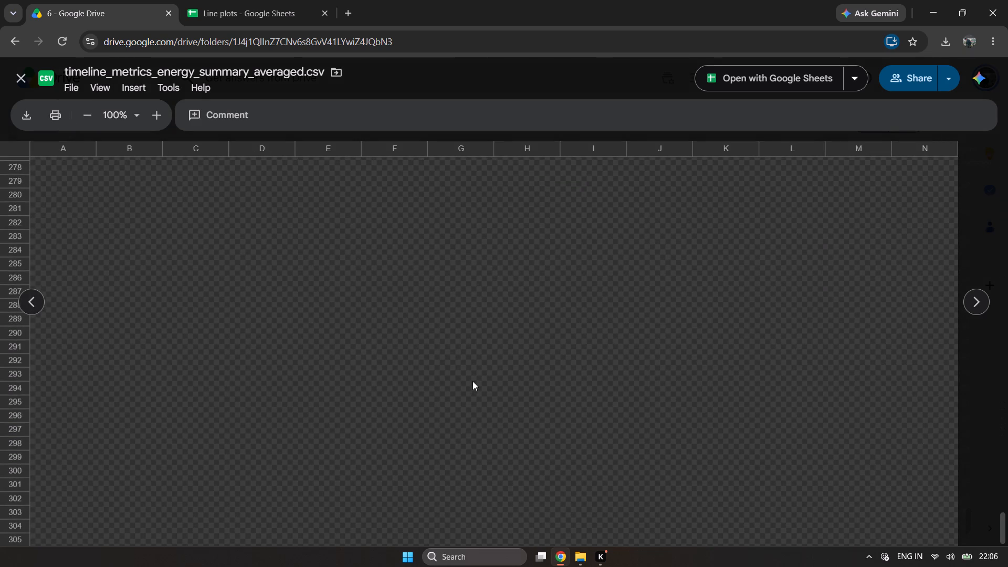
scroll(472, 381, "down", 4)
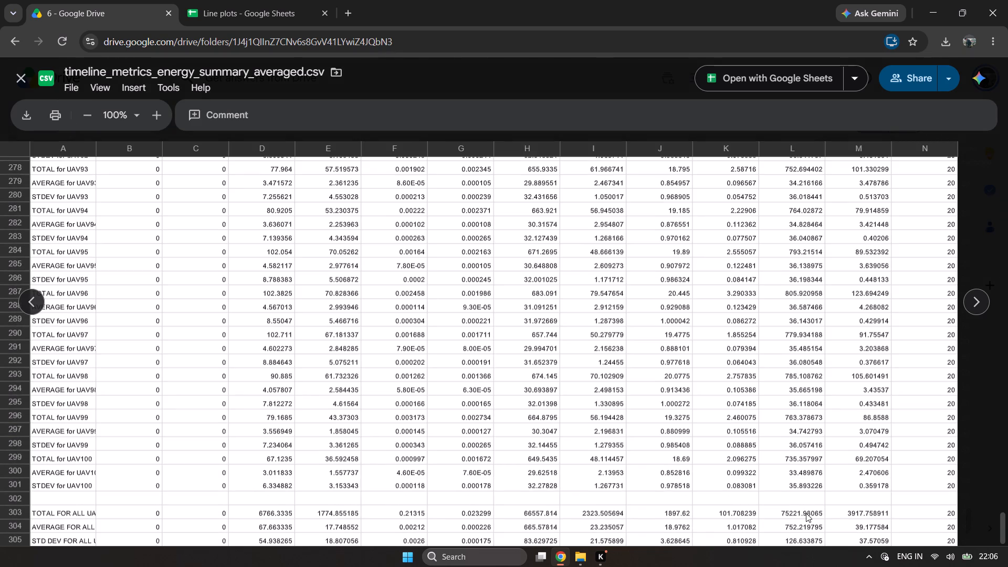
left_click(806, 513)
left_click_drag(806, 513, 859, 510)
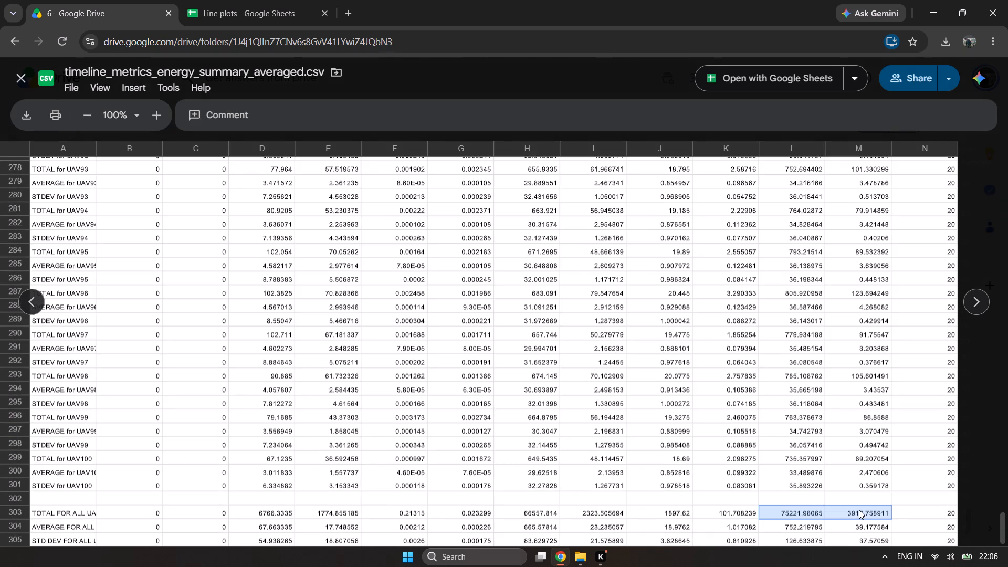
key("ctrl+c")
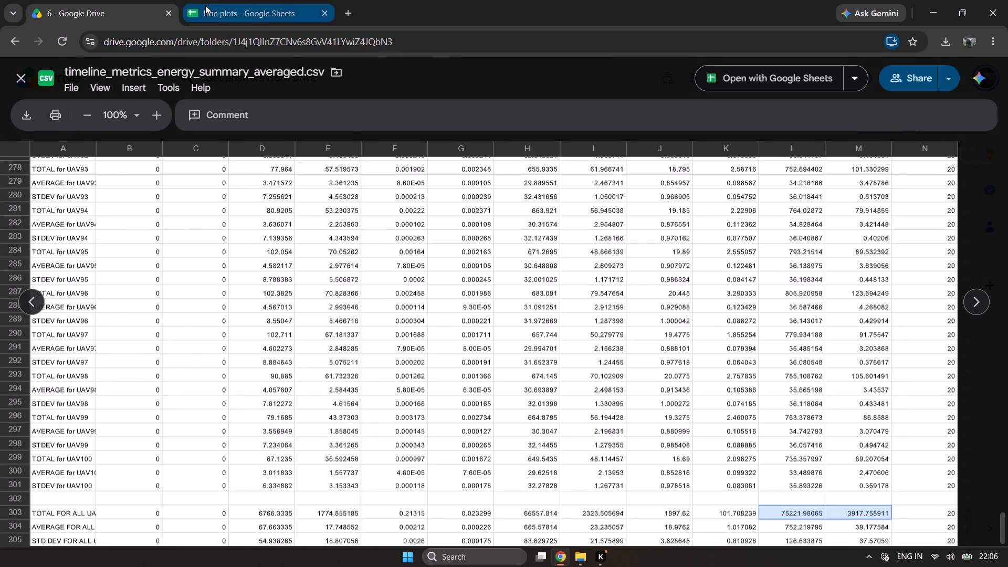
left_click(205, 5)
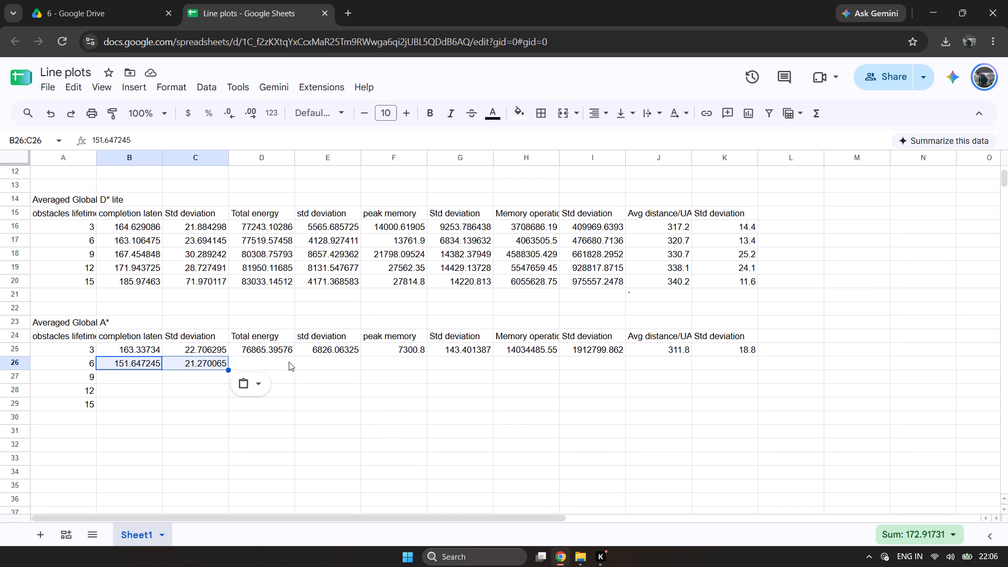
left_click(289, 362)
key("ctrl+v")
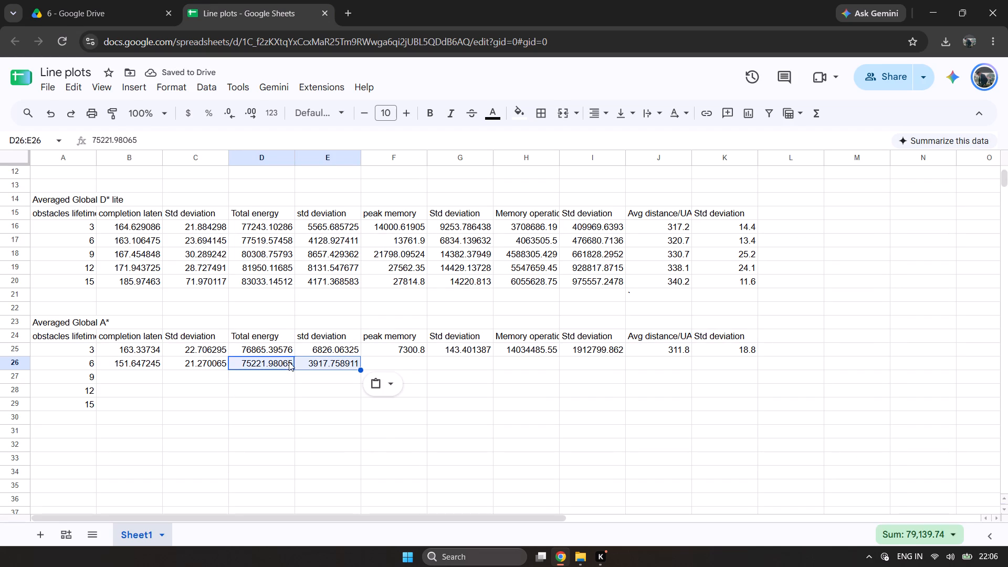
In Drive, close the energy summary and open timeline_metrics_memory_summary_averaged.csv from the Global A* folder 6 for its closing summary rows.
left_click(129, 0)
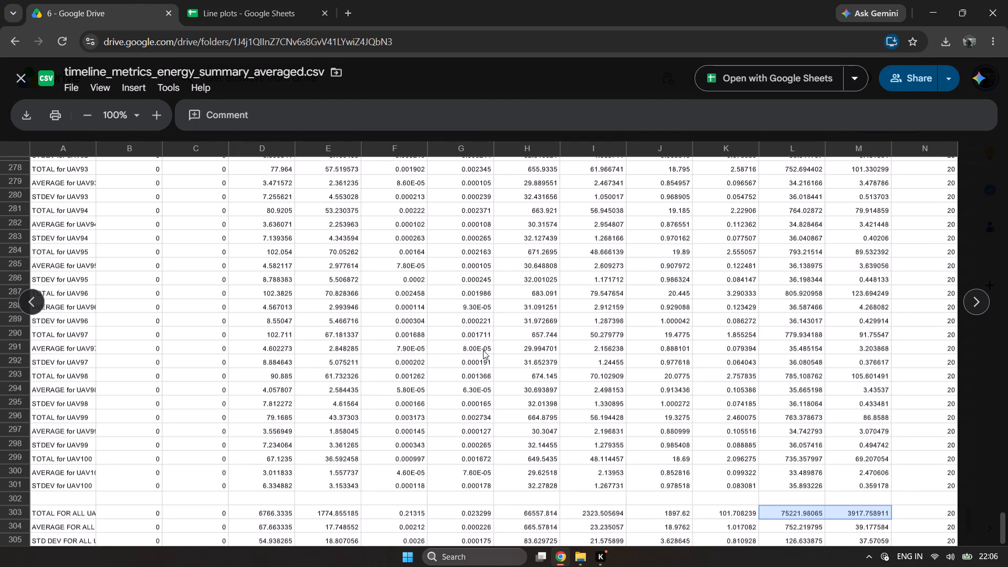
left_click(24, 78)
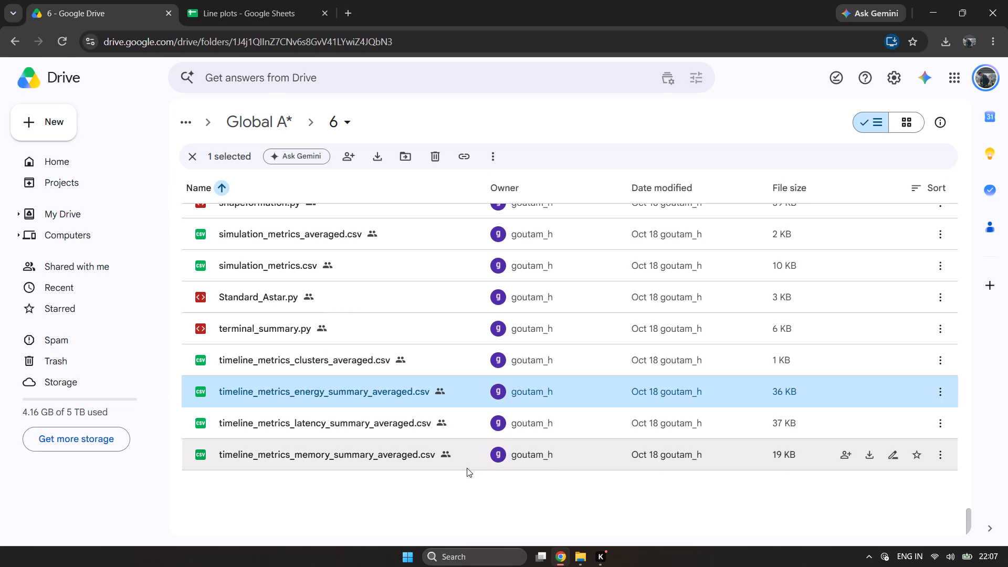
double_click(436, 463)
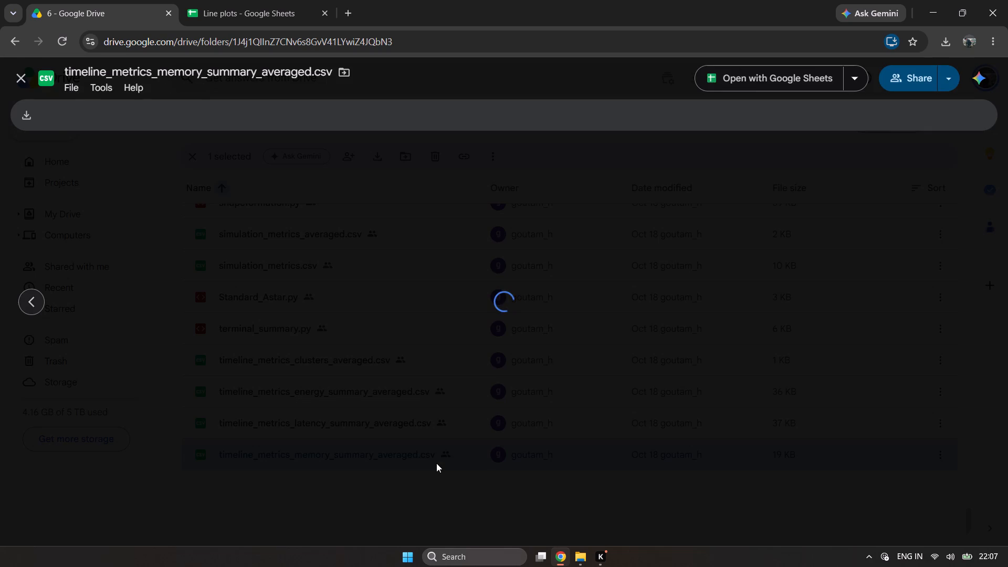
scroll(308, 463, "down", 18)
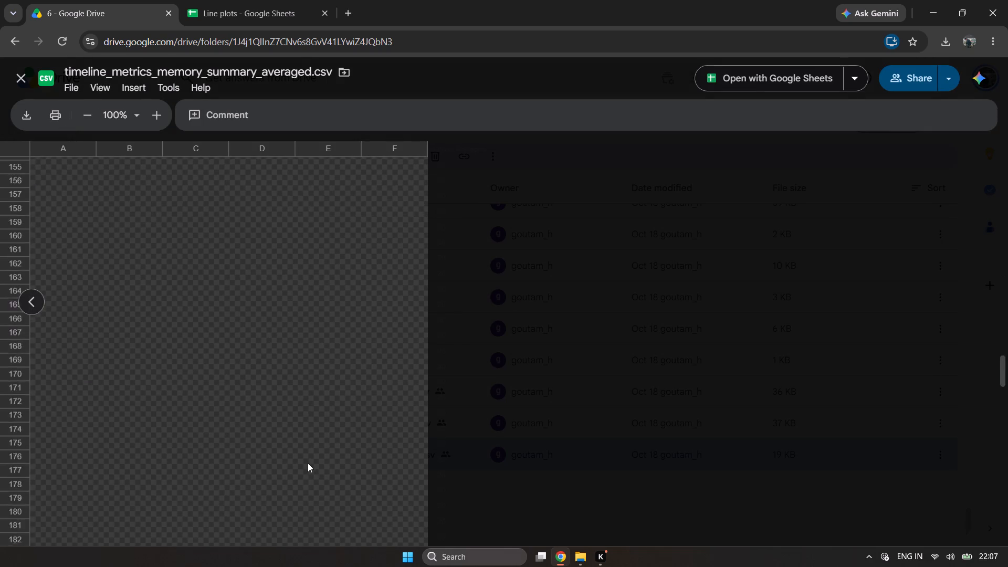
scroll(308, 463, "down", 6)
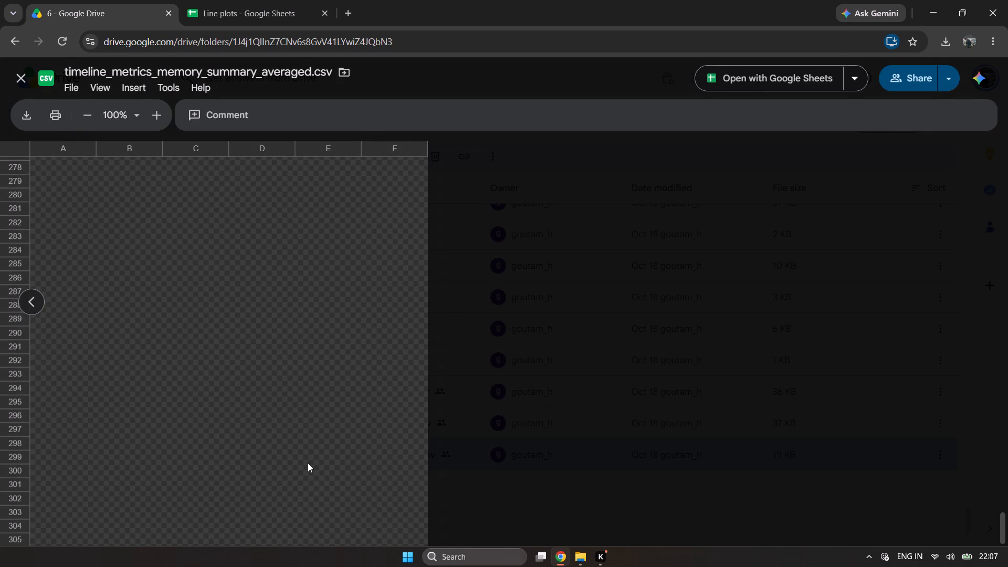
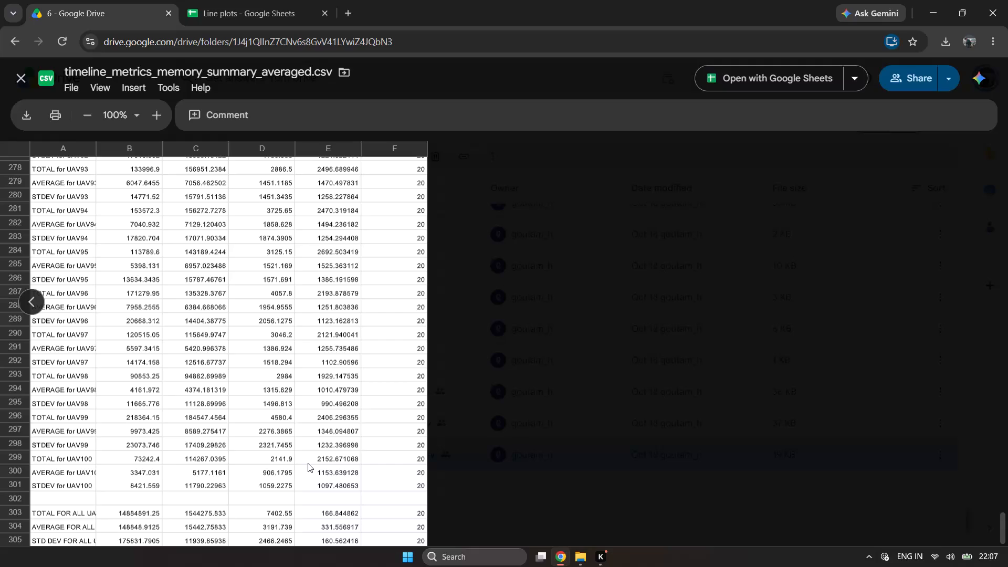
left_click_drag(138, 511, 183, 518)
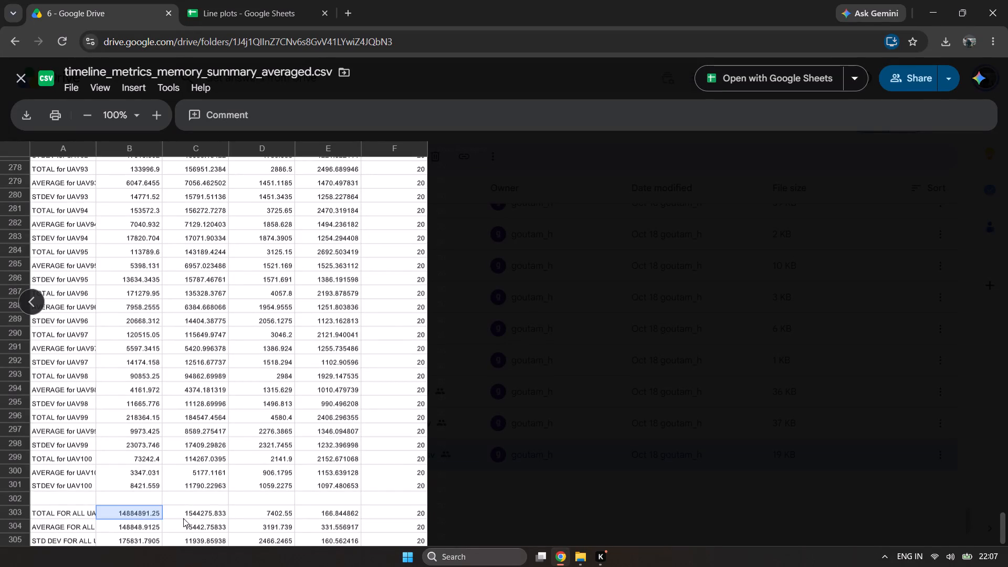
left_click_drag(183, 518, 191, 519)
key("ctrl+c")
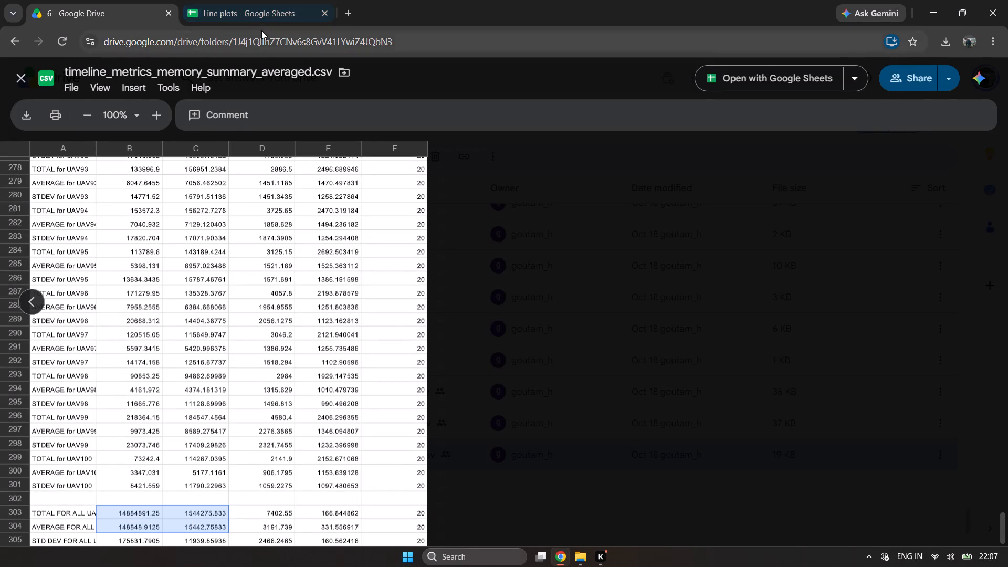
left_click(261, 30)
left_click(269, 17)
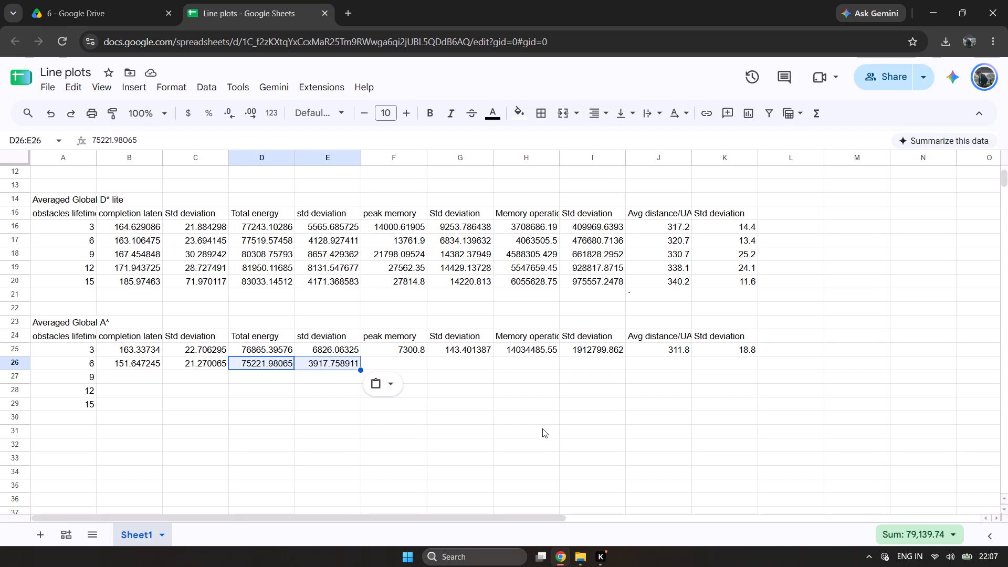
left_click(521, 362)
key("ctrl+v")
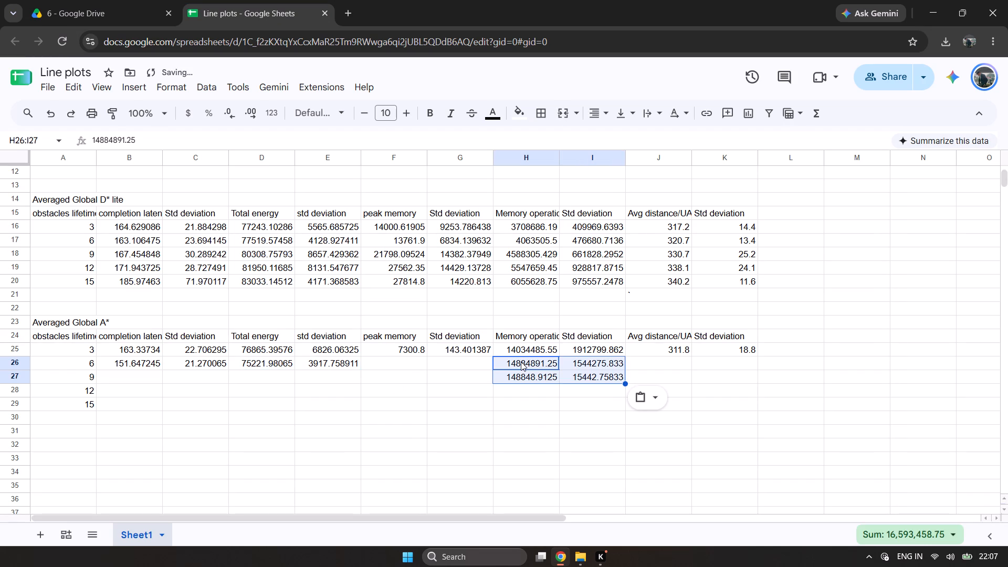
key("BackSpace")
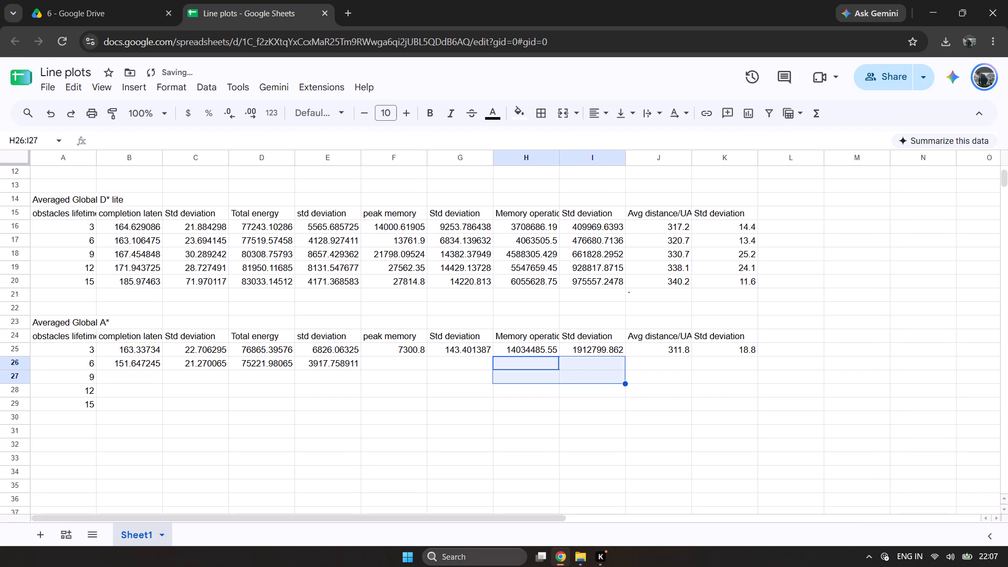
Copy the all-UAV total memory operations 14884891.25 and deviation 1544275.833 from the memory summary into H26:I26 of Line plots.
left_click(154, 0)
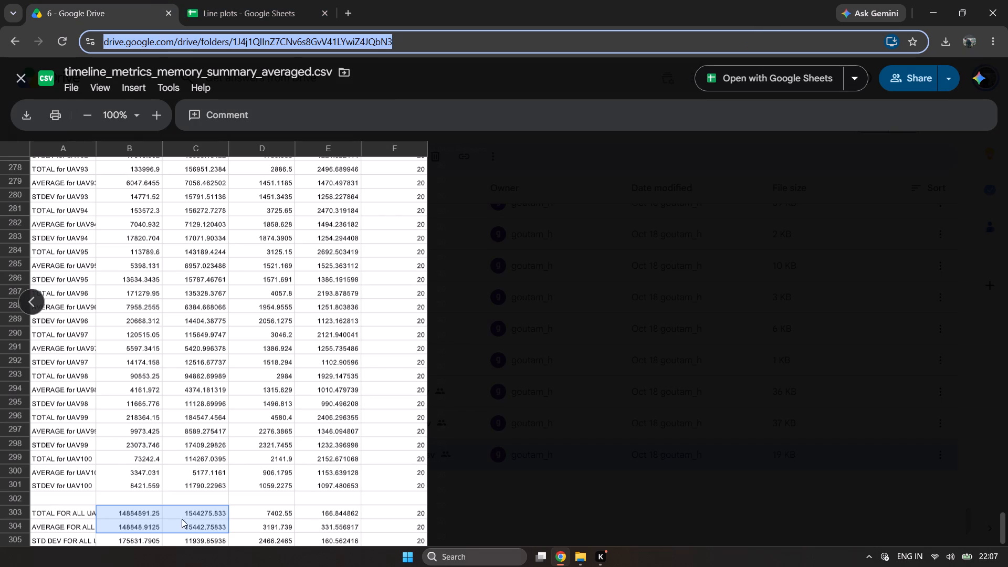
left_click_drag(179, 530, 129, 508)
left_click(159, 517)
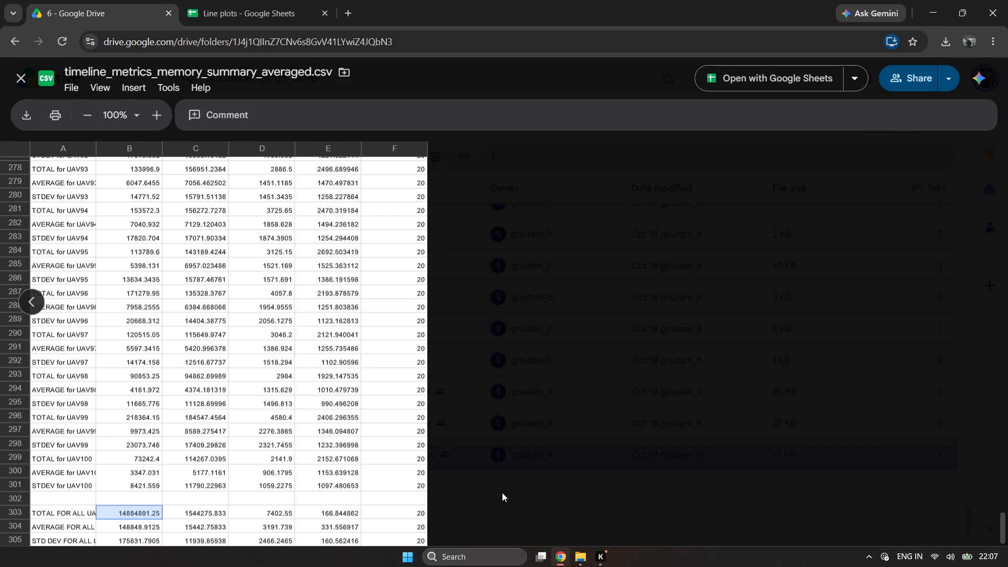
left_click_drag(155, 514, 156, 514)
left_click_drag(156, 514, 182, 516)
key("ctrl+c")
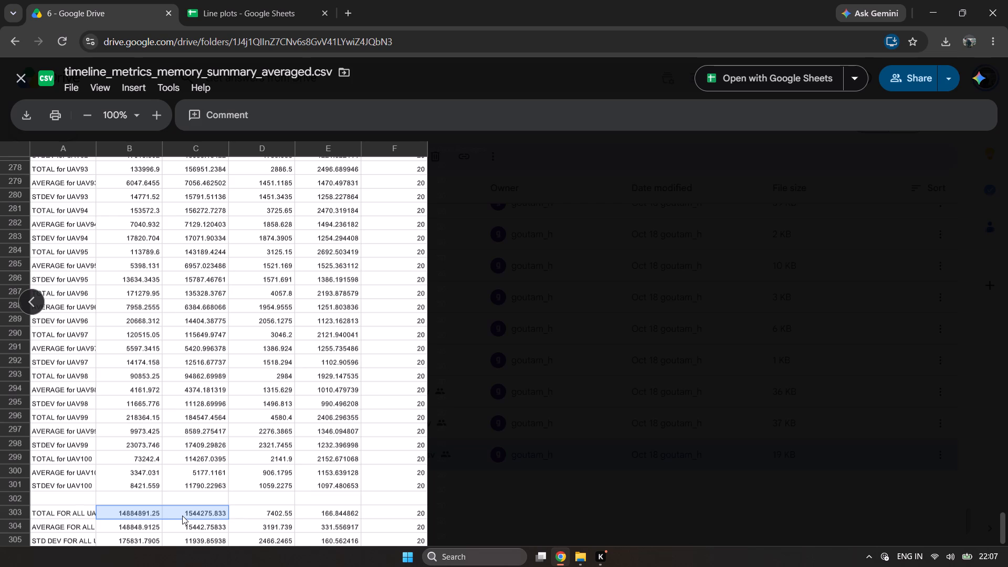
left_click(276, 20)
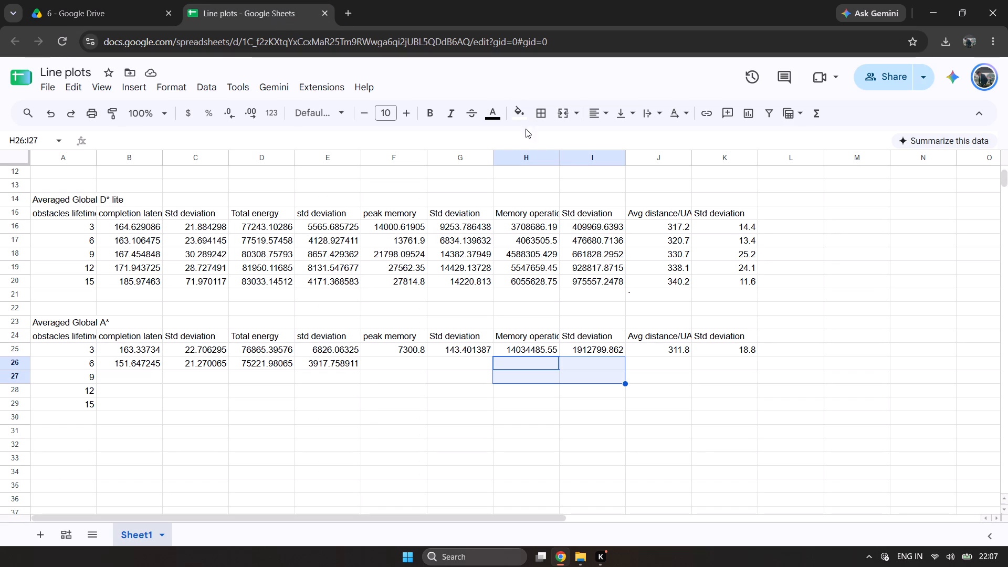
left_click(515, 407)
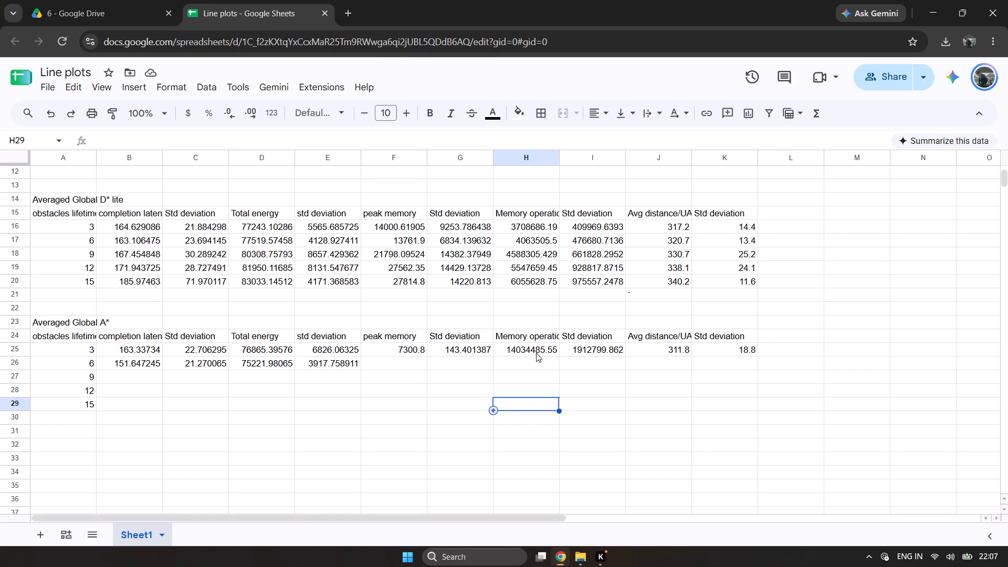
left_click(522, 363)
key("ctrl+v")
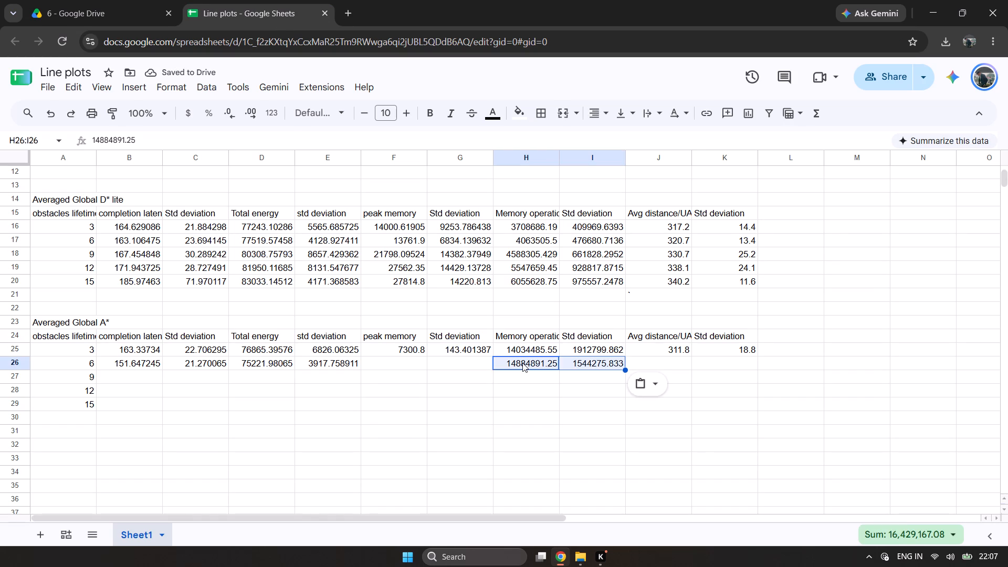
Copy the all-UAV peak memory 7402.55 and its deviation 166.844862 from the memory summary into F26:G26 of Line plots.
scroll(522, 363, "up", 1)
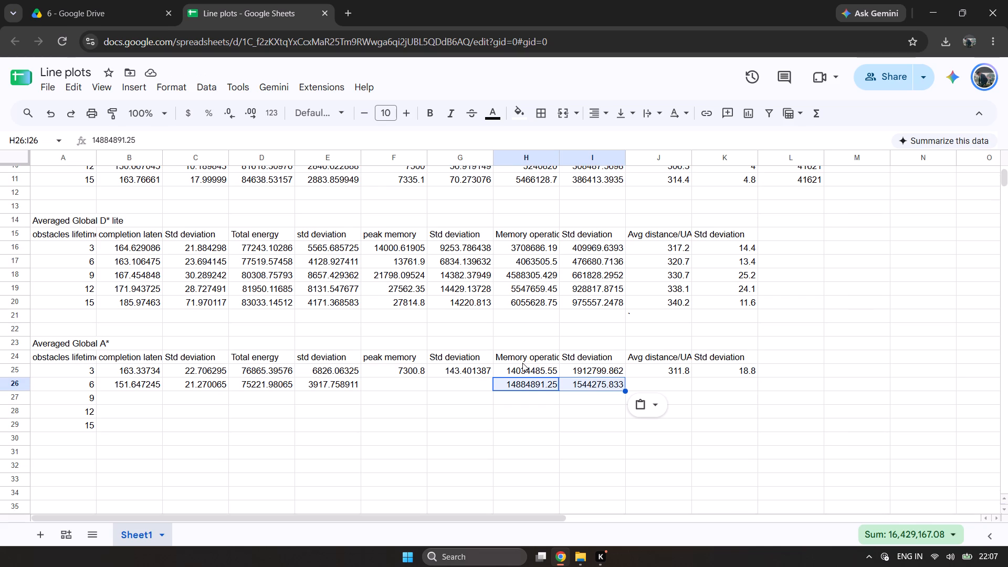
left_click(111, 0)
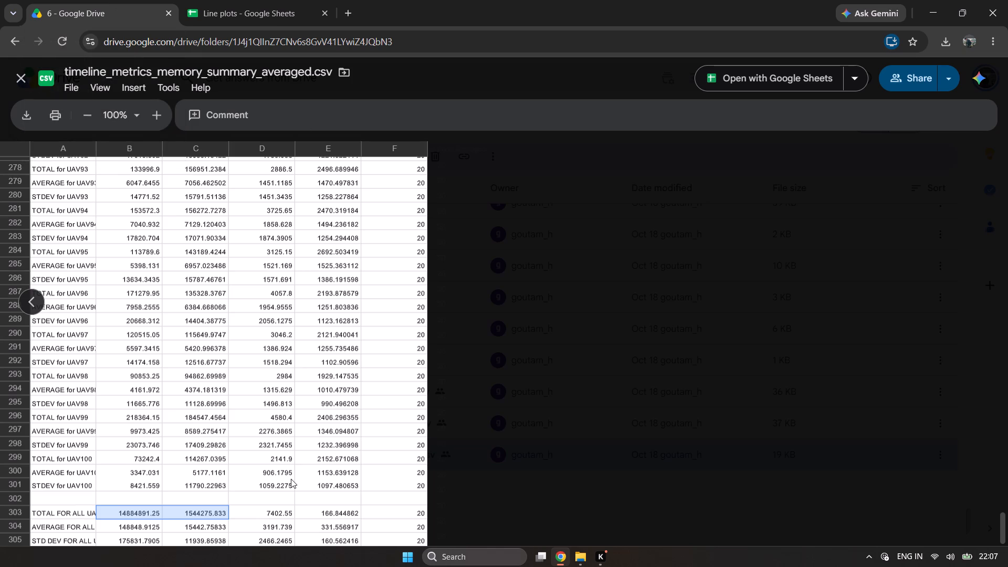
left_click_drag(278, 516, 313, 517)
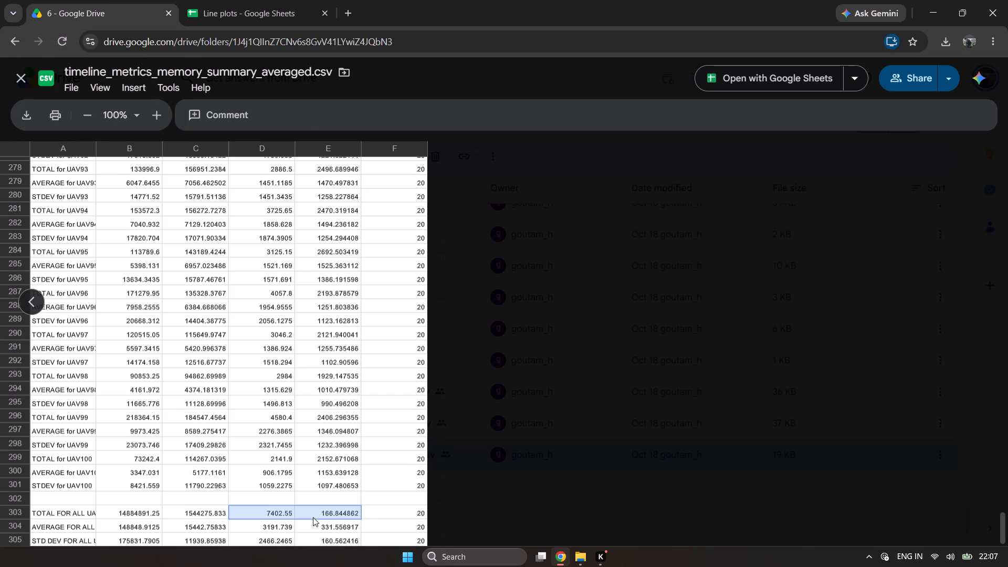
left_click_drag(313, 517, 314, 517)
key("ctrl+c")
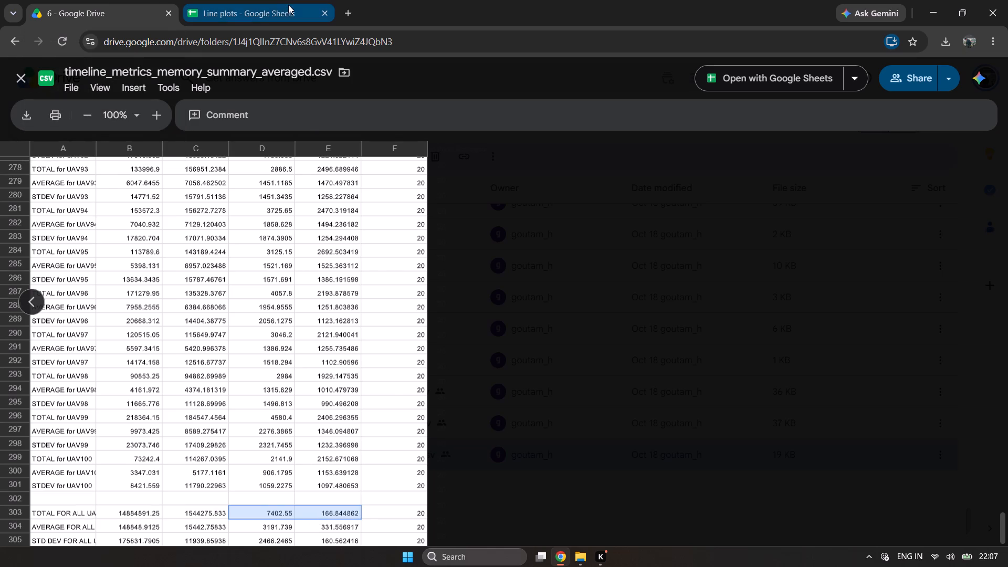
left_click(288, 5)
left_click(404, 377)
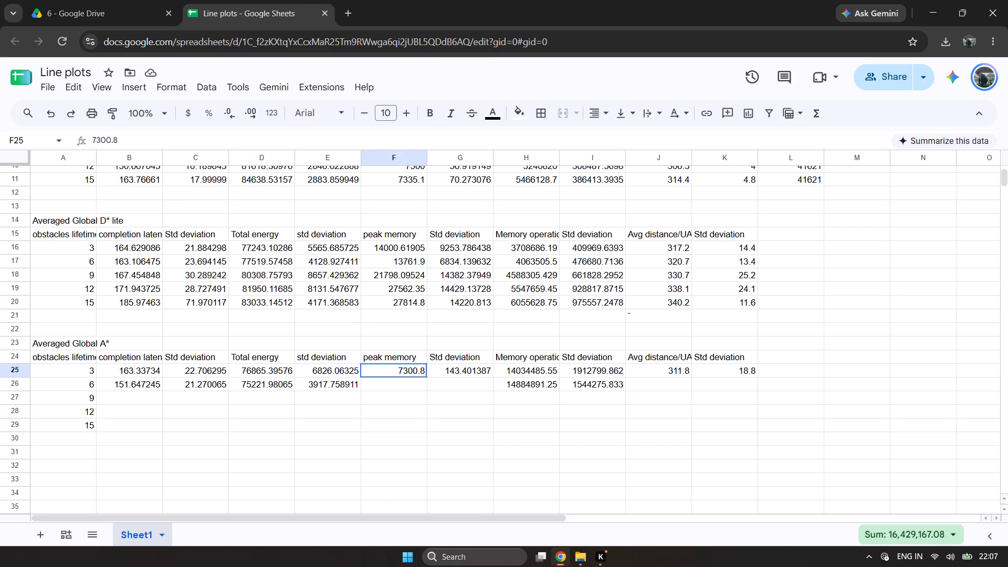
left_click(403, 386)
key("ctrl+v")
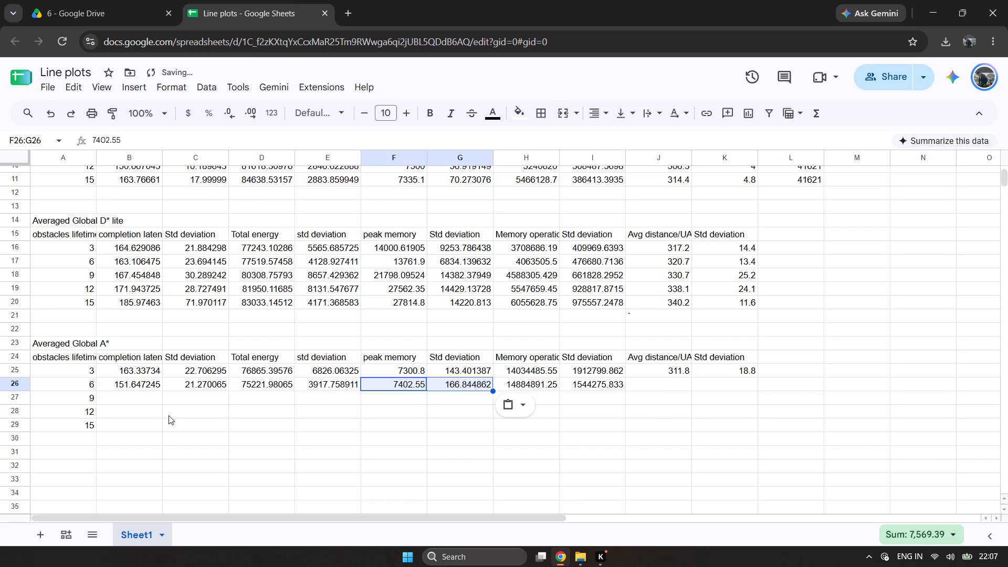
In Drive, close the memory summary and open simulation_metrics_averaged.csv from the Global A* folder 6.
left_click(89, 0)
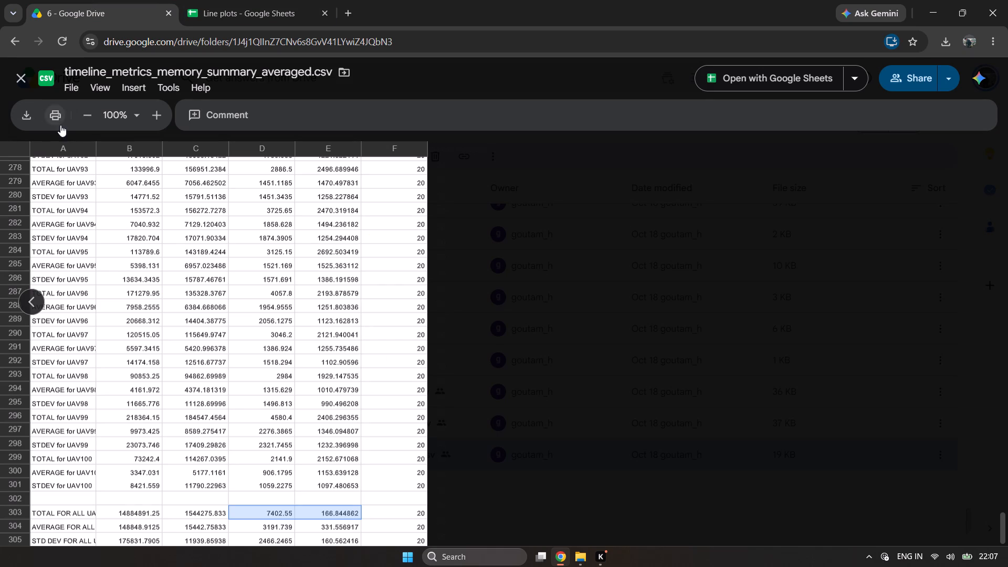
left_click(31, 84)
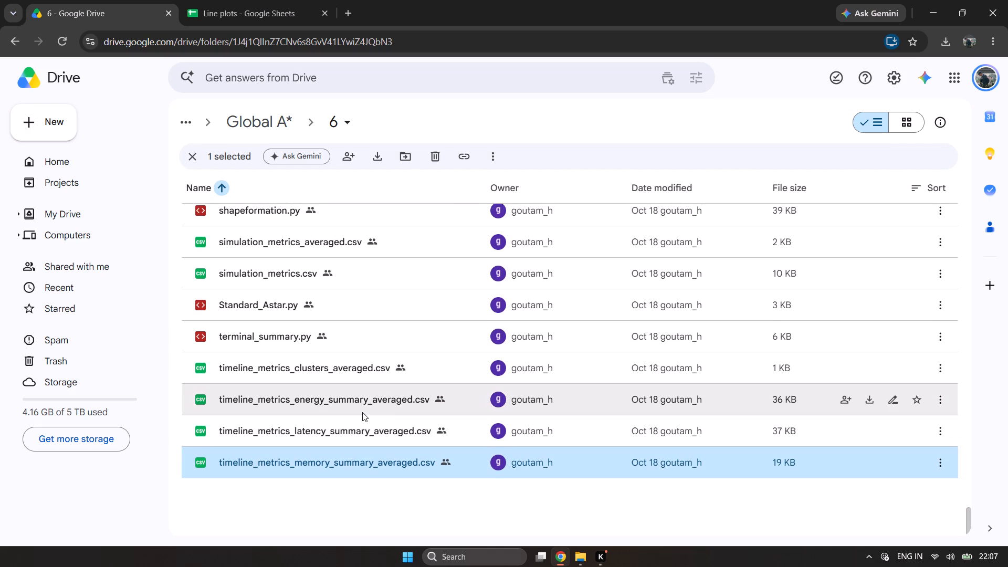
scroll(362, 412, "up", 1)
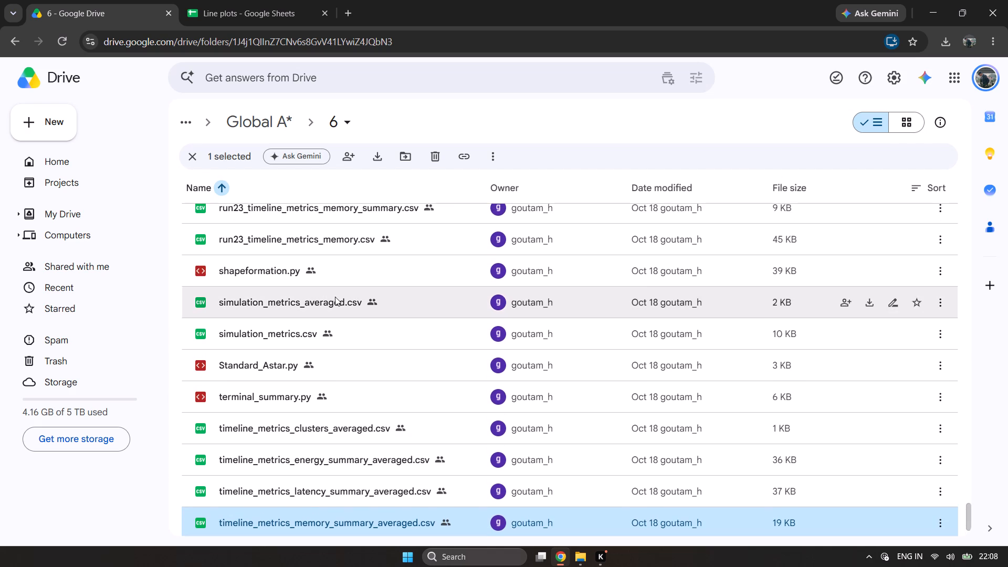
double_click(335, 297)
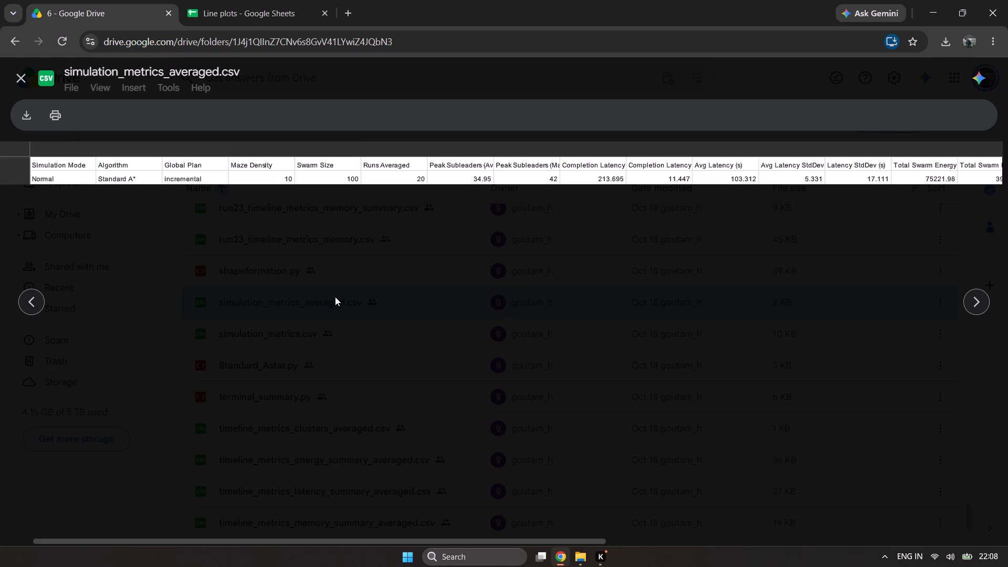
Copy the average distance per UAV 312.5 and its deviation 10.9 from the averaged simulation metrics into J26:K26 of Line plots.
scroll(852, 206, "left", 5)
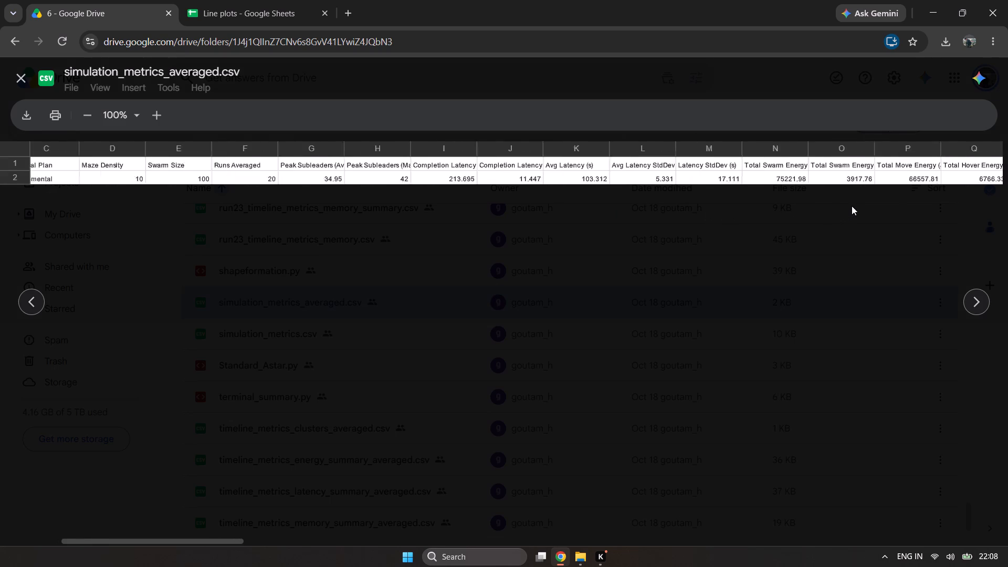
scroll(852, 206, "left", 3)
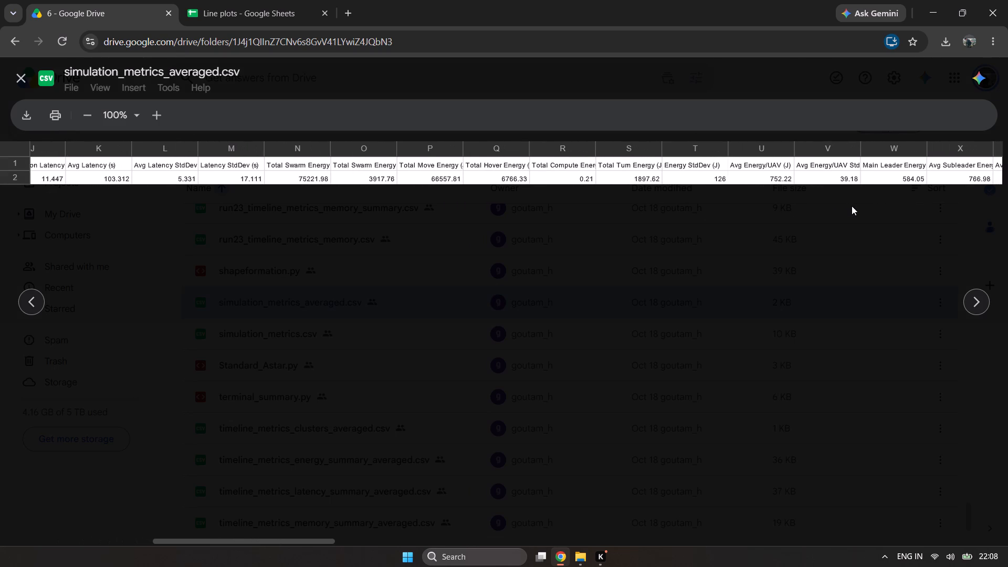
scroll(852, 206, "left", 1)
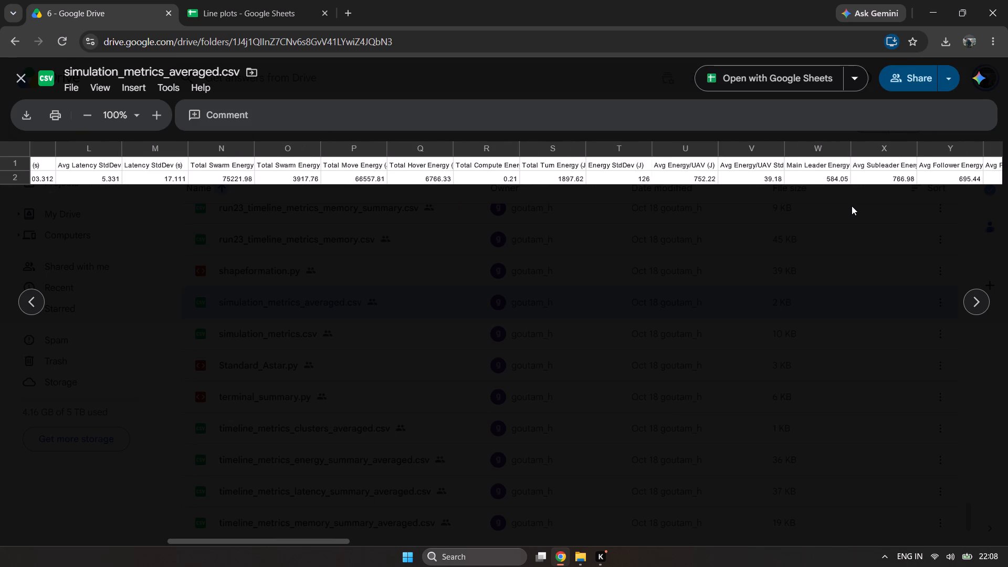
scroll(852, 206, "left", 2)
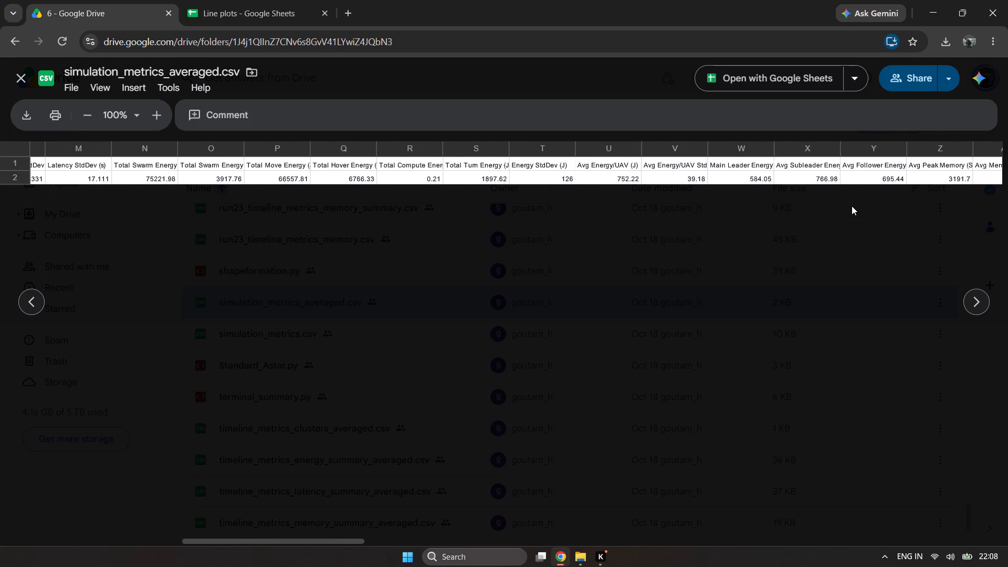
scroll(852, 206, "left", 7)
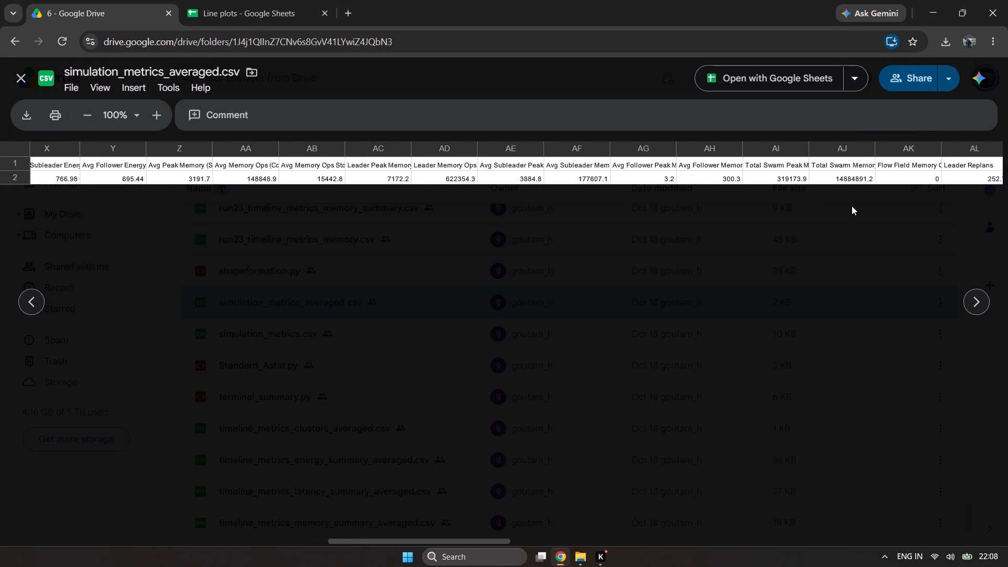
scroll(852, 206, "left", 6)
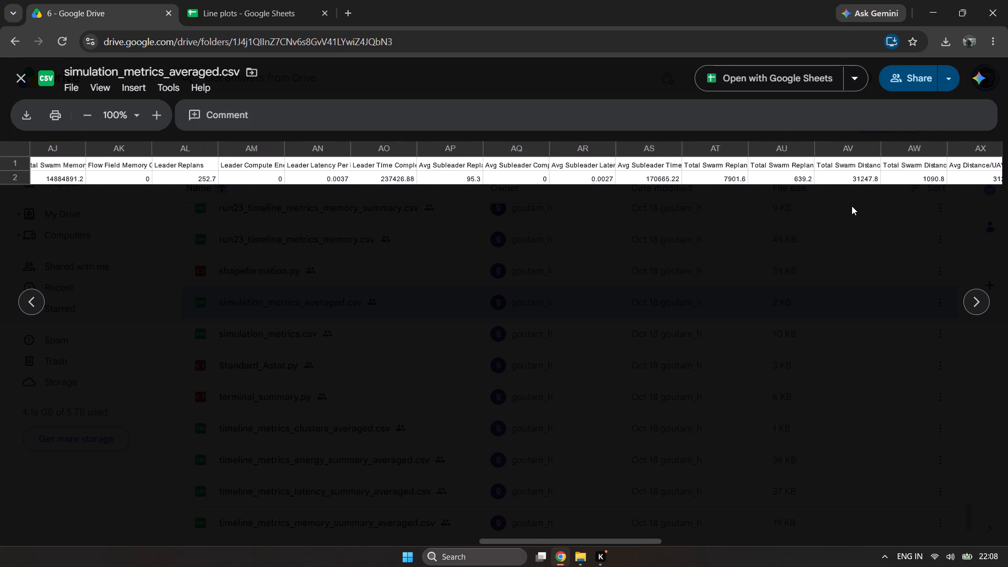
scroll(852, 206, "left", 1)
left_click_drag(685, 175, 706, 176)
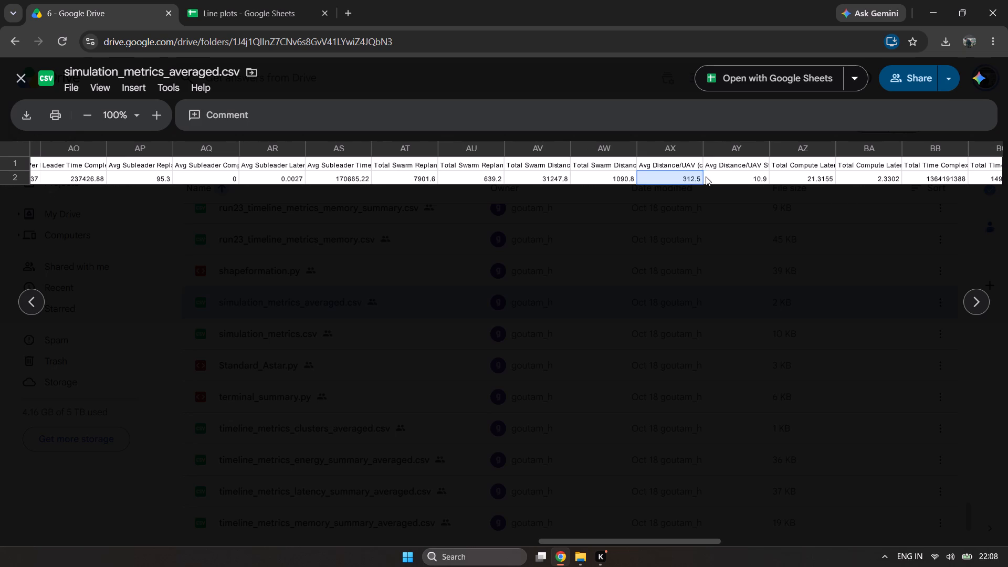
left_click_drag(706, 176, 710, 177)
key("ctrl+c")
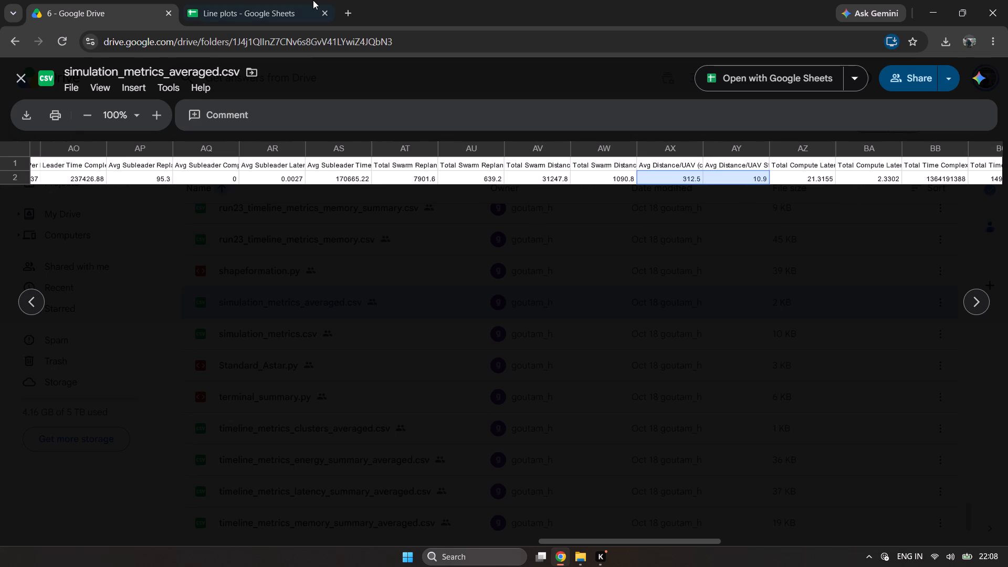
left_click(313, 0)
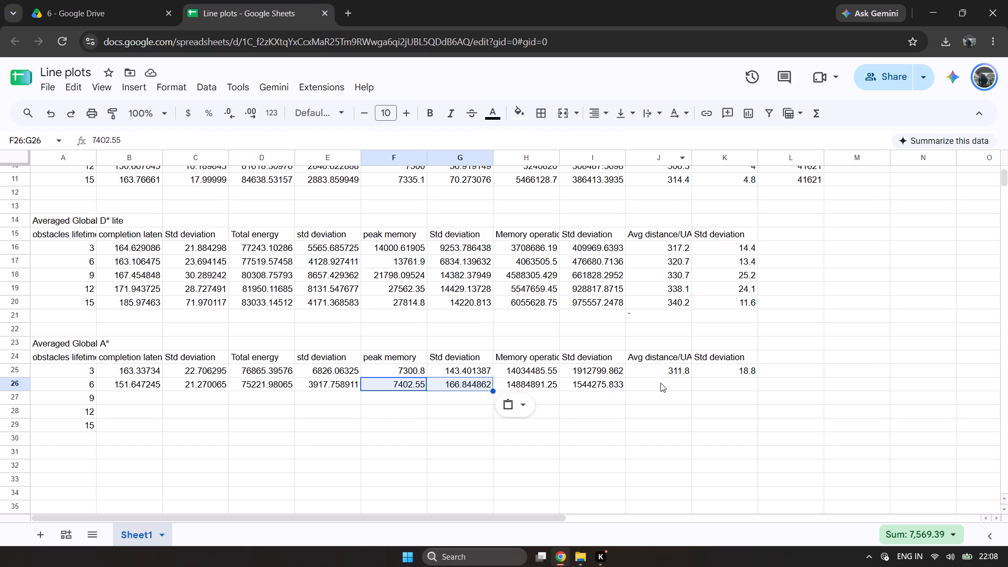
left_click(660, 383)
key("ctrl+v")
left_click(592, 429)
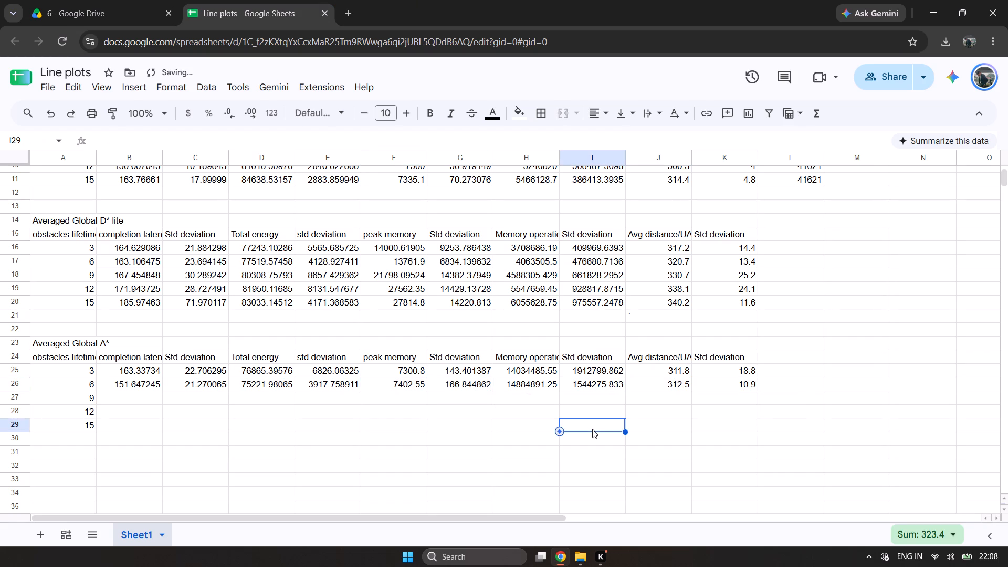
In Drive, close the averaged simulation metrics, go back to the Global A* folder and open its folder 9.
left_click(125, 26)
left_click(19, 70)
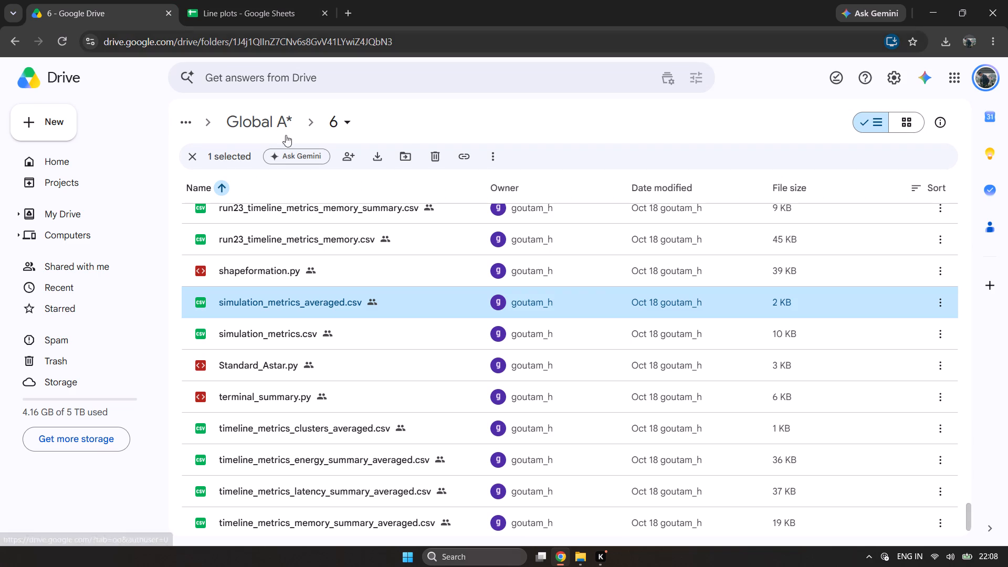
left_click(20, 48)
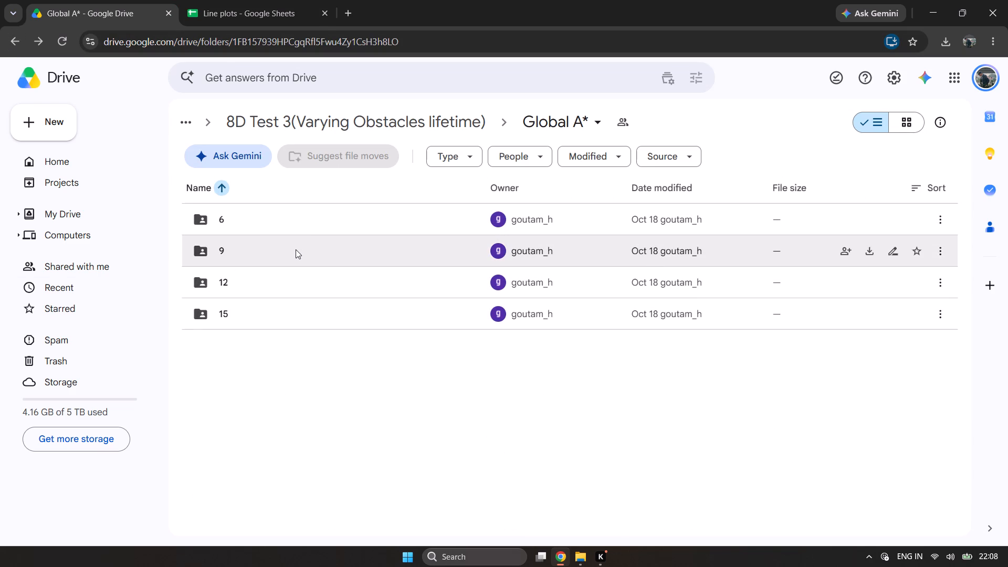
double_click(296, 249)
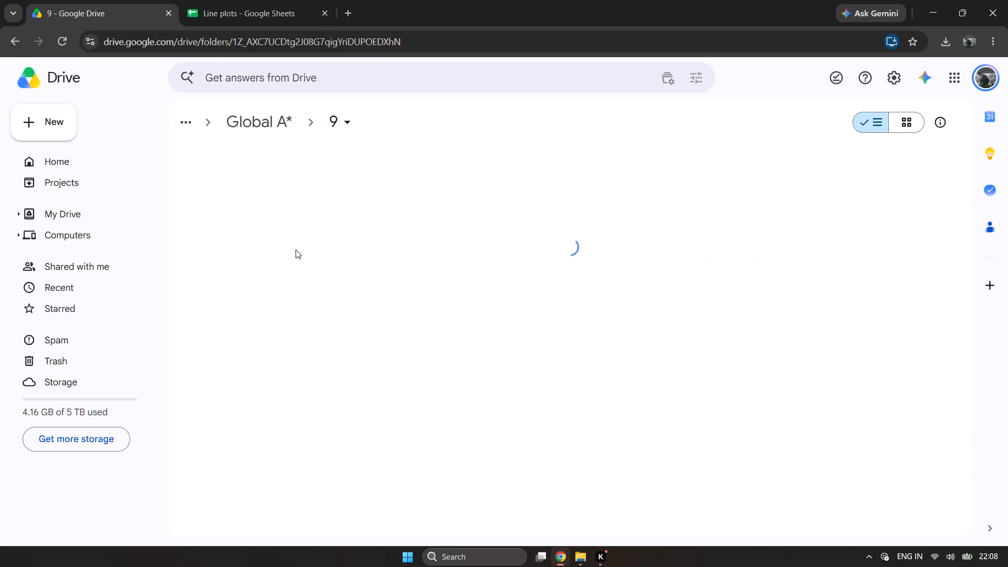
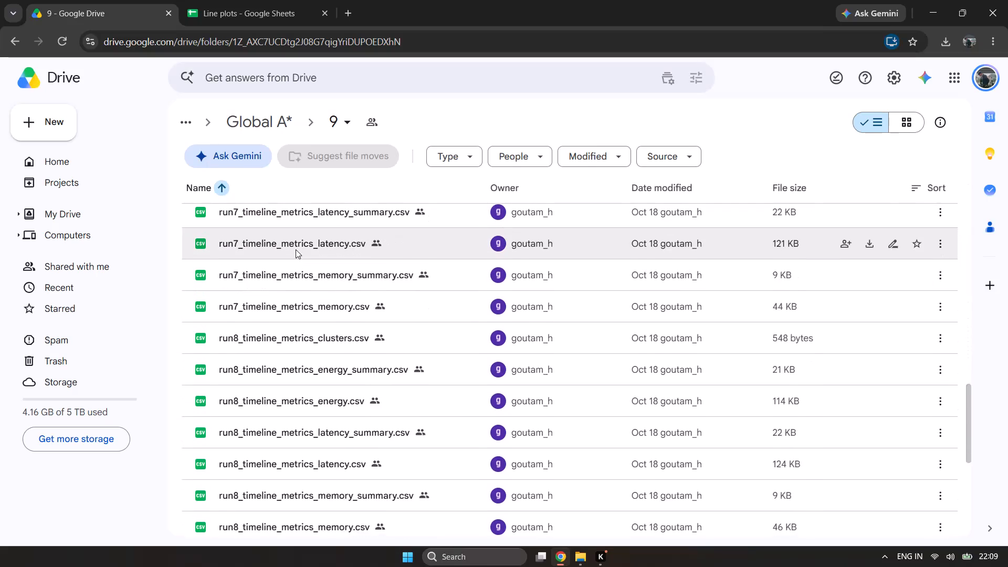
Open timeline_metrics_latency_summary_averaged.csv from the Global A* folder 9.
scroll(296, 249, "down", 6)
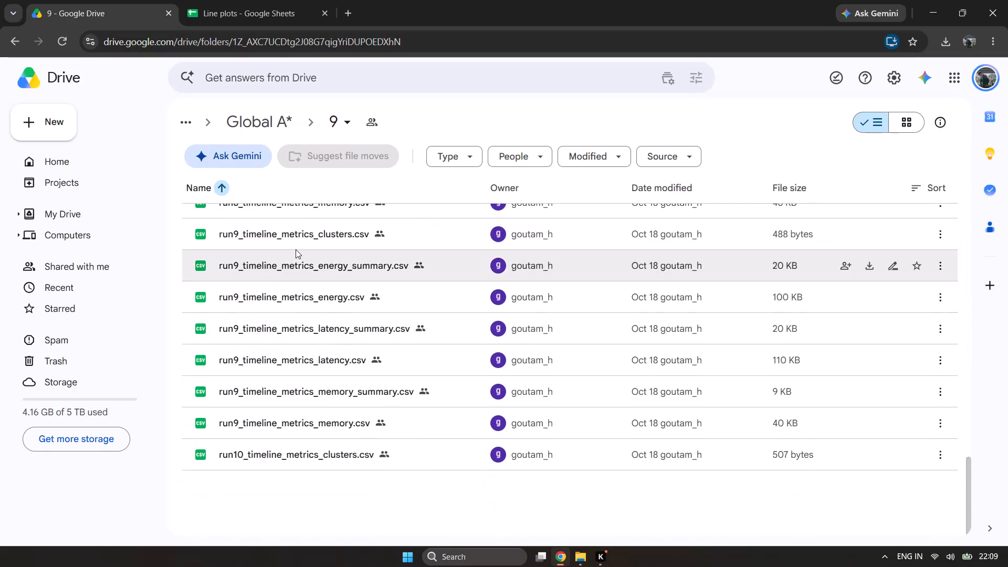
scroll(296, 249, "down", 12)
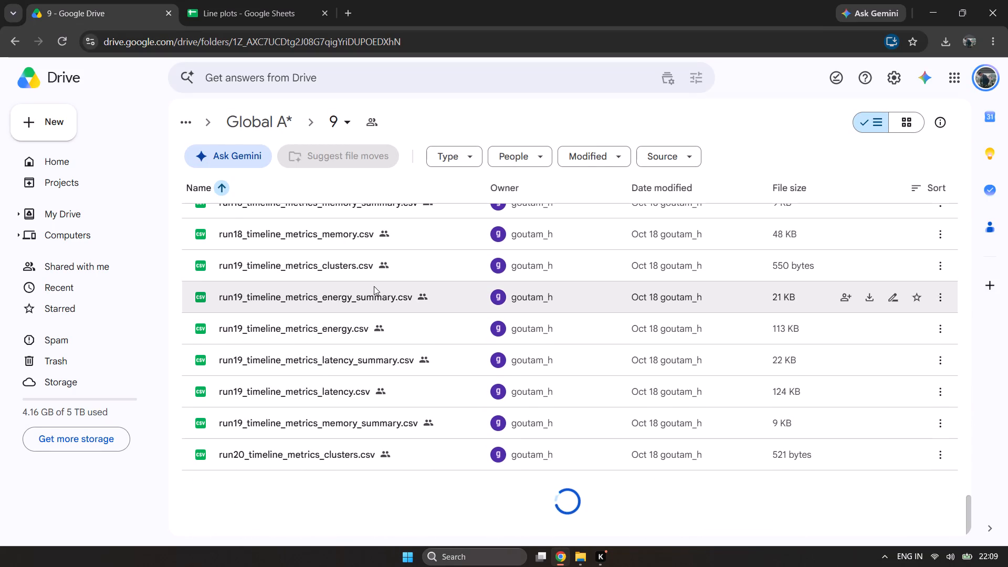
scroll(374, 286, "down", 3)
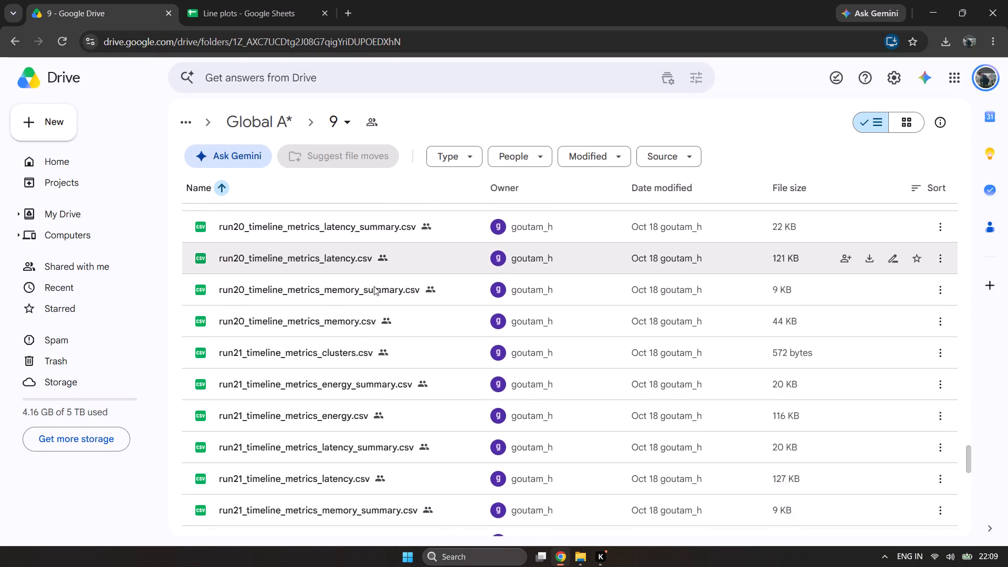
scroll(374, 286, "down", 11)
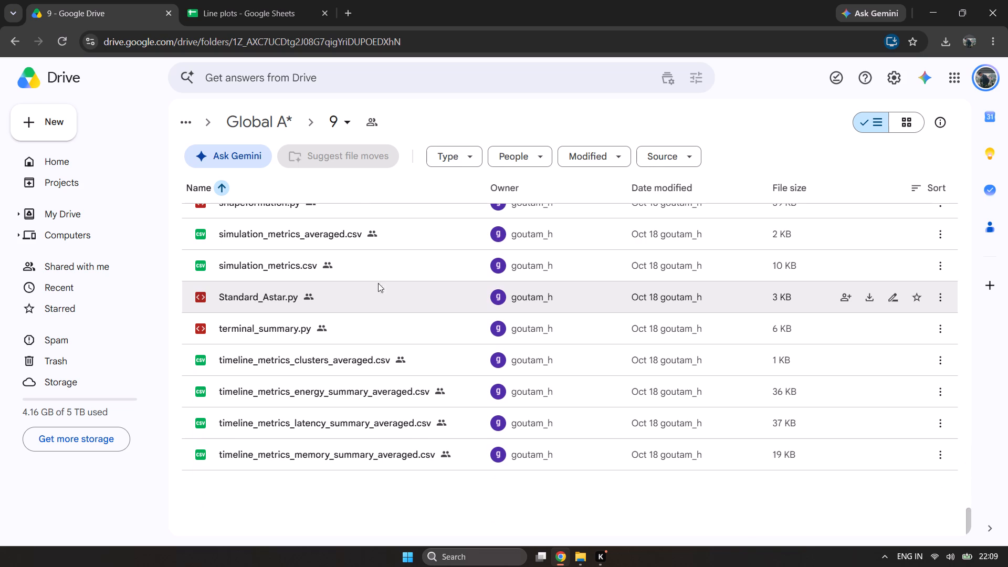
double_click(338, 424)
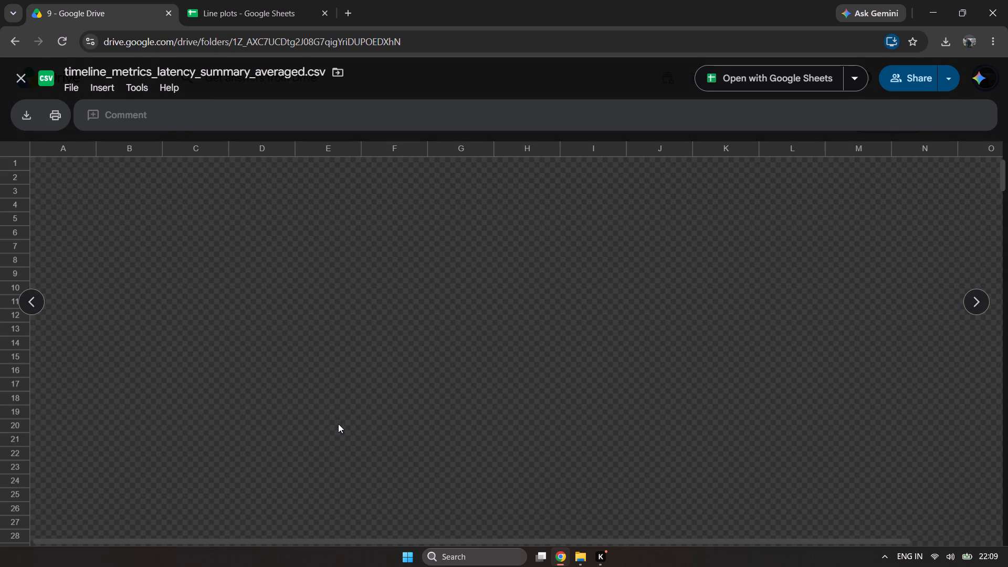
Copy the max individual latency 152.916165 and its deviation 26.688079 from the latency summary into B27:C27 of Line plots.
scroll(338, 424, "down", 11)
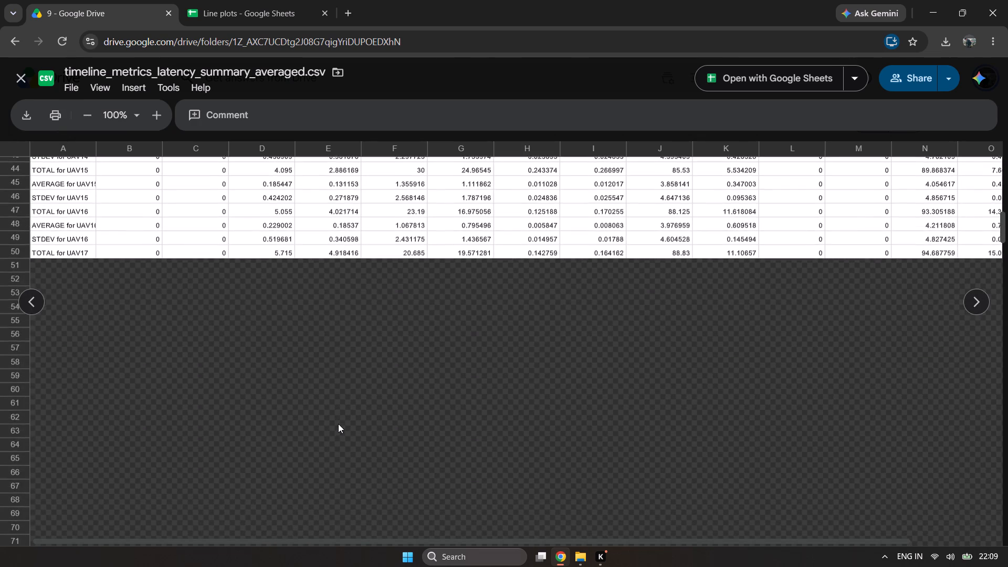
scroll(338, 424, "down", 18)
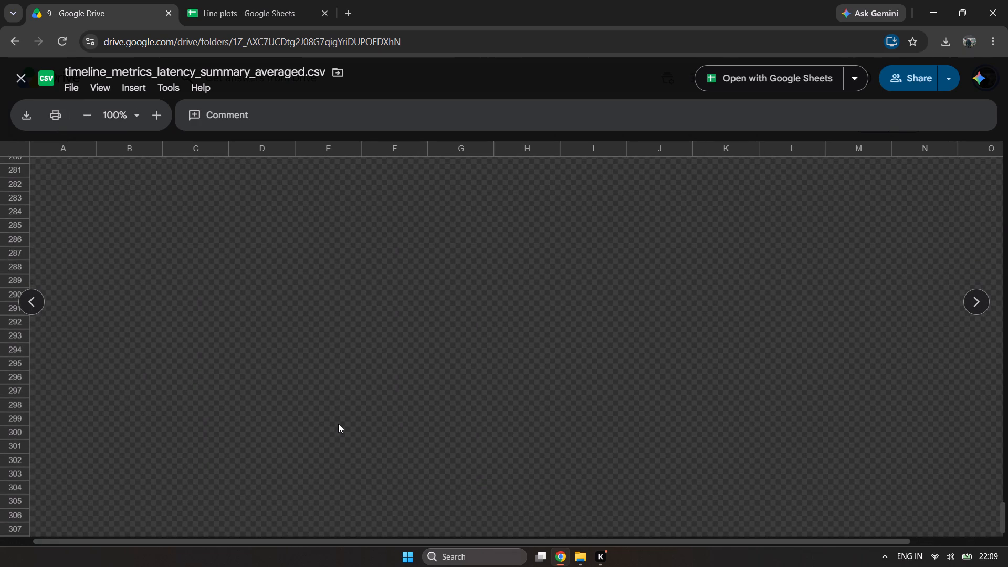
scroll(338, 424, "down", 2)
left_click_drag(157, 515, 183, 515)
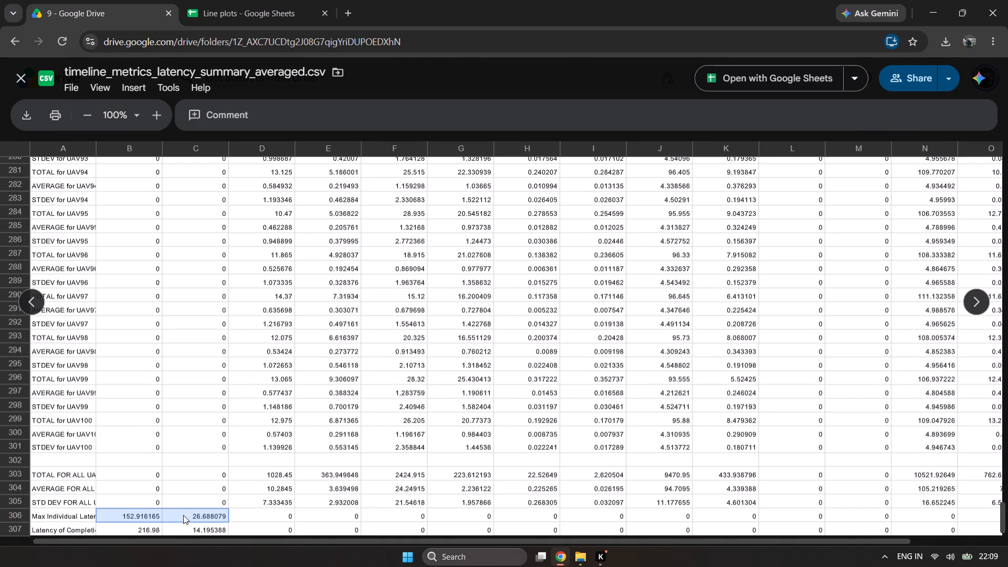
left_click_drag(183, 515, 184, 516)
key("ctrl+c")
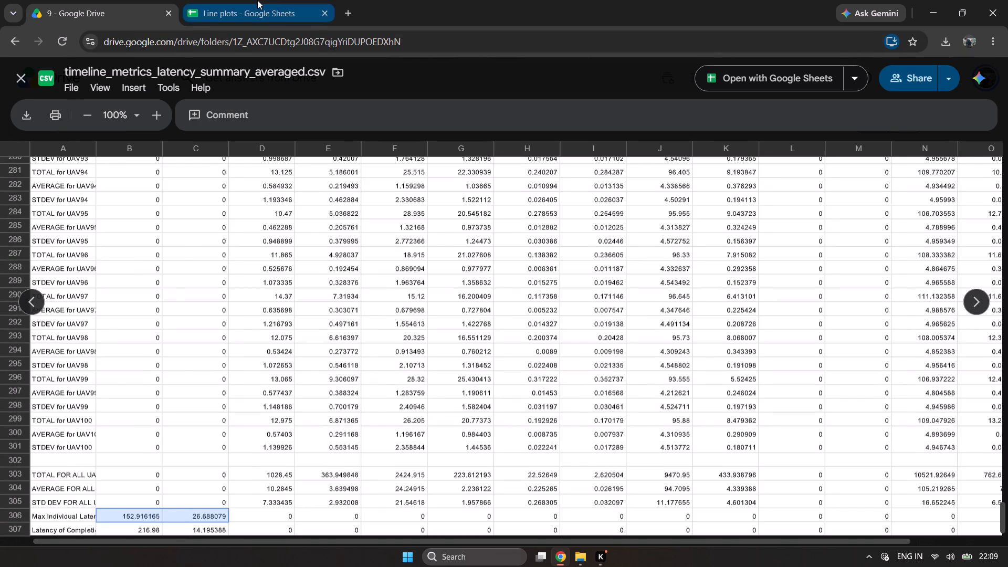
left_click(257, 0)
left_click(140, 402)
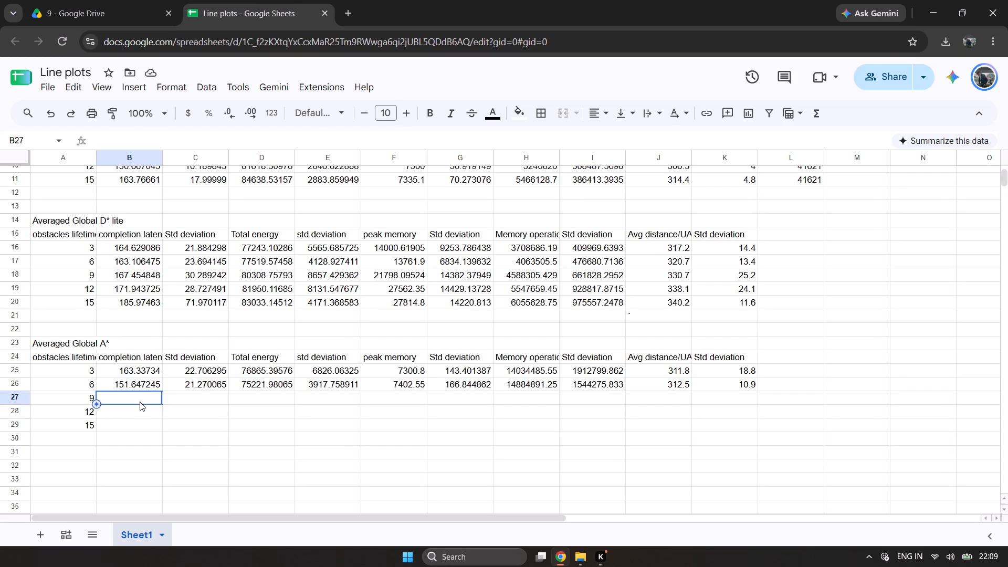
key("ctrl+v")
In Drive, close the latency summary and open timeline_metrics_energy_summary_averaged.csv from the same folder.
left_click(130, 16)
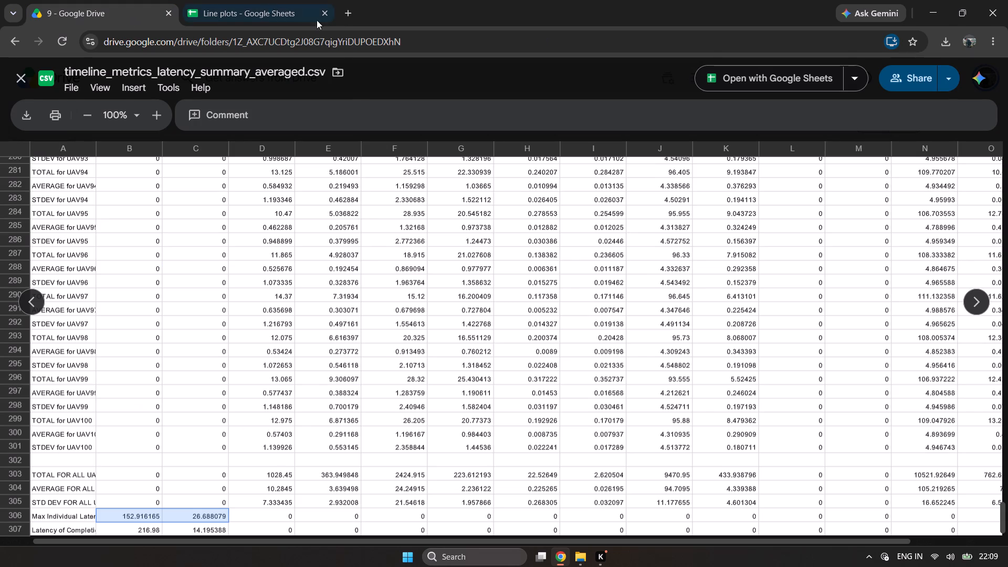
left_click(23, 81)
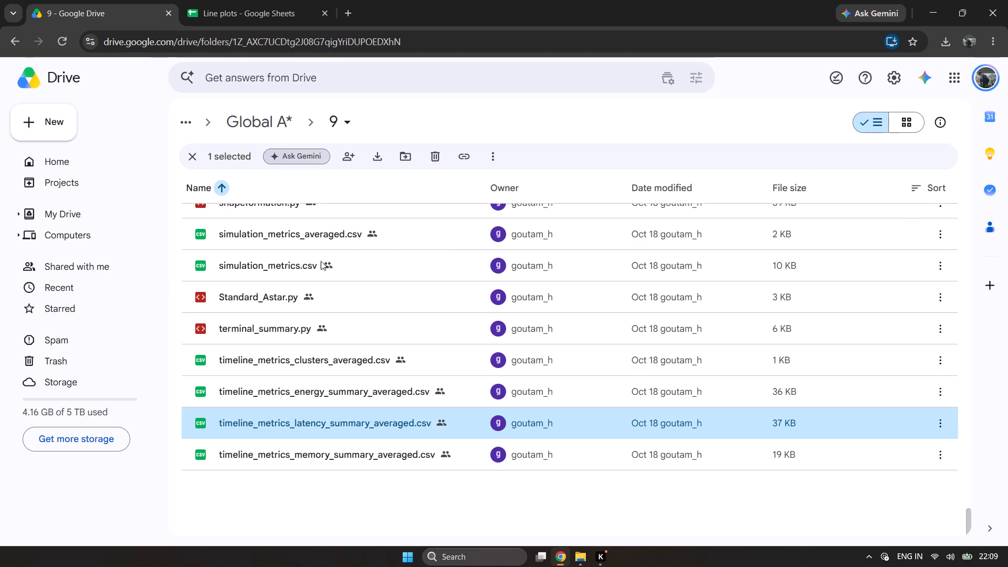
double_click(313, 394)
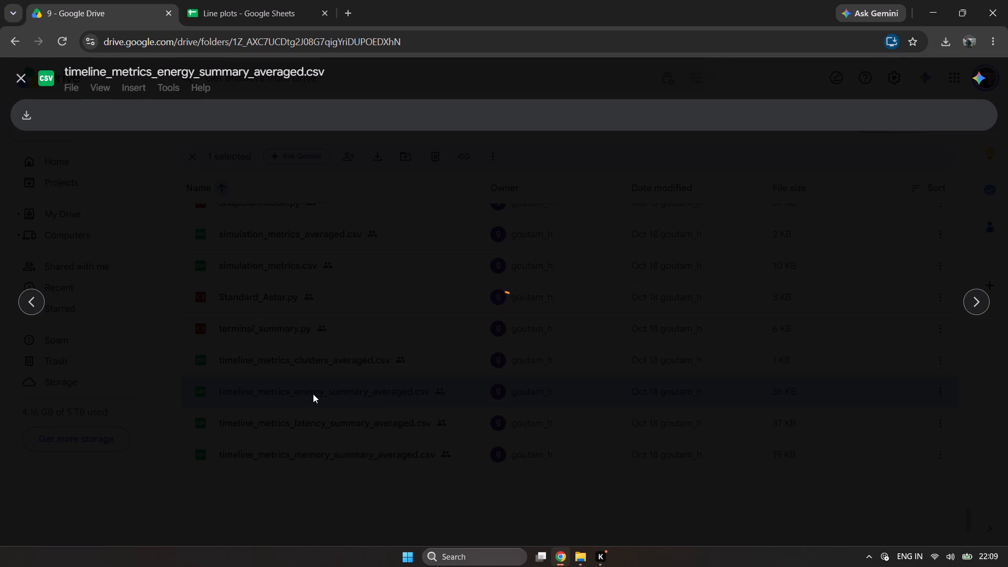
Copy the all-UAV total energy 76536.54477 and its deviation 5609.023214 from the energy summary into D27:E27 of Line plots.
scroll(313, 394, "down", 7)
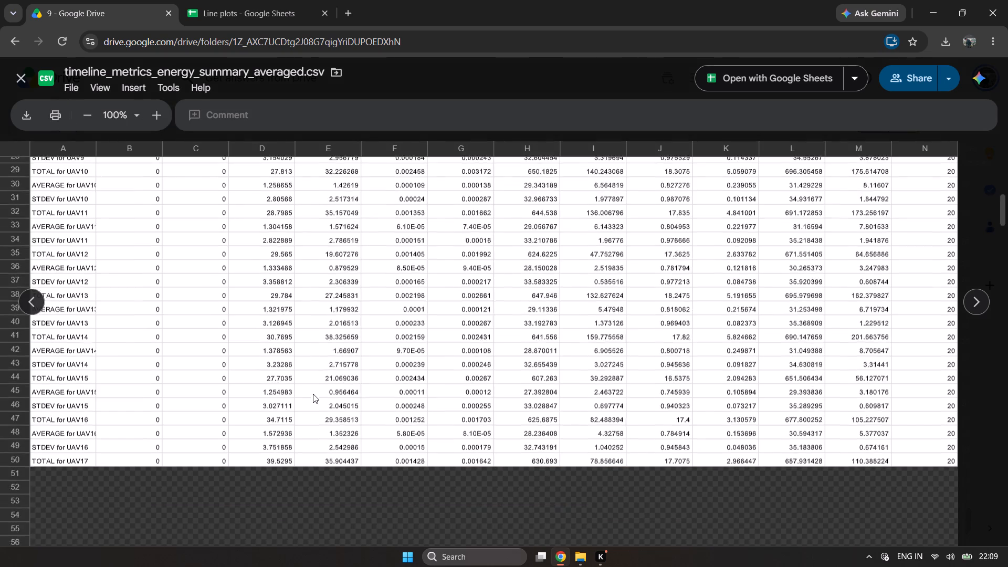
scroll(313, 394, "down", 17)
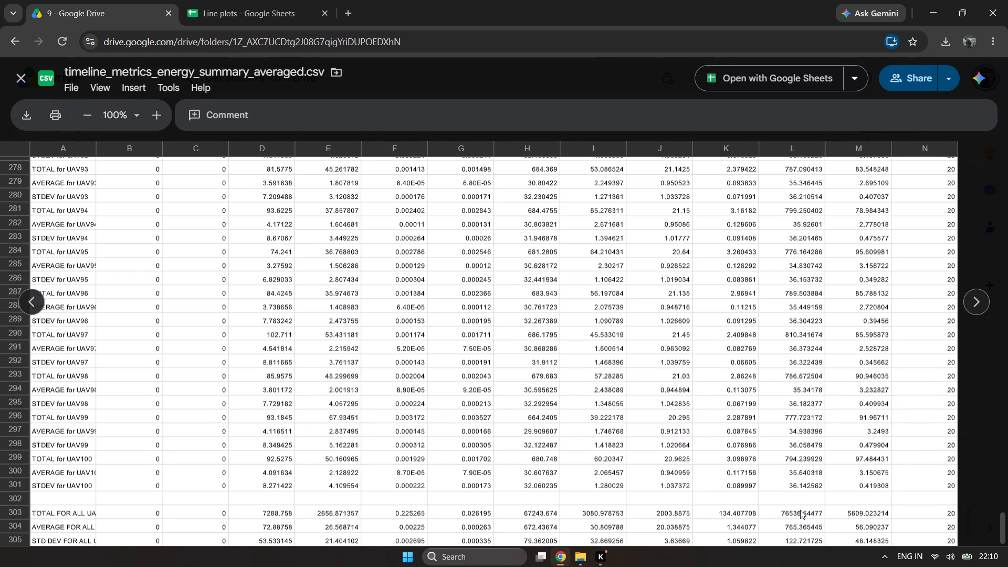
left_click_drag(800, 510, 853, 518)
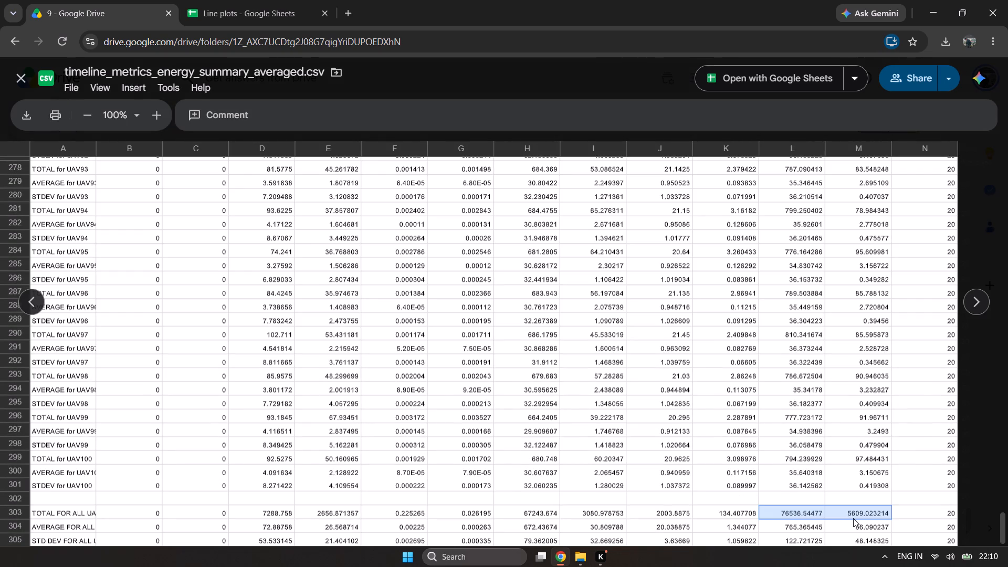
key("ctrl+c")
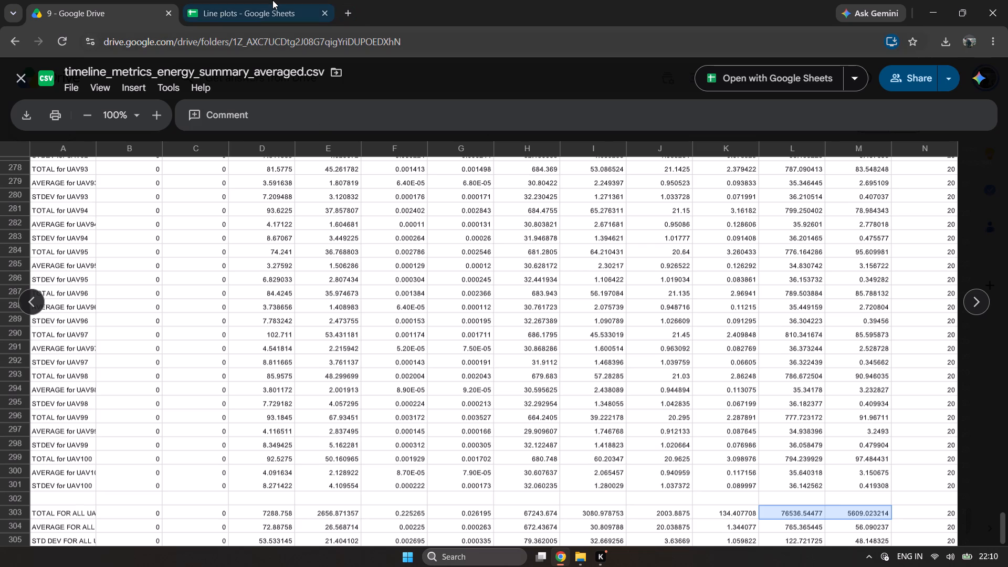
left_click(272, 0)
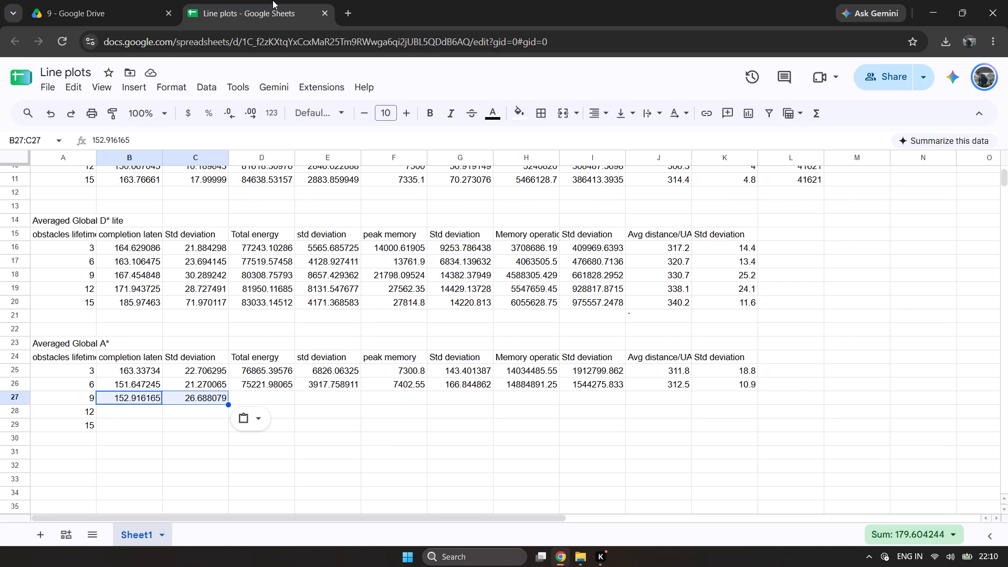
left_click(279, 400)
key("ctrl+v")
In Drive, close the energy summary and open timeline_metrics_memory_summary_averaged.csv from the same folder.
left_click(122, 0)
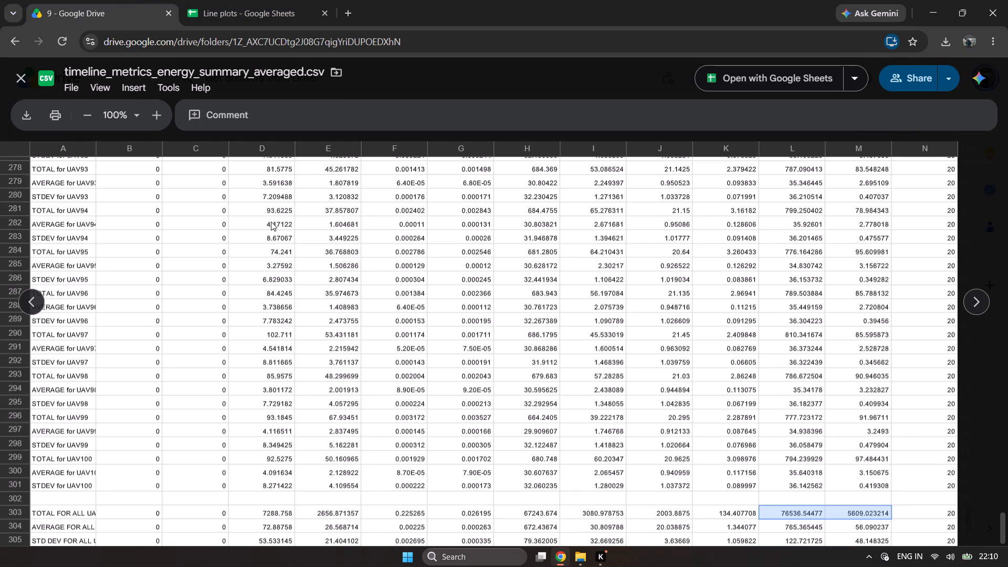
left_click(18, 78)
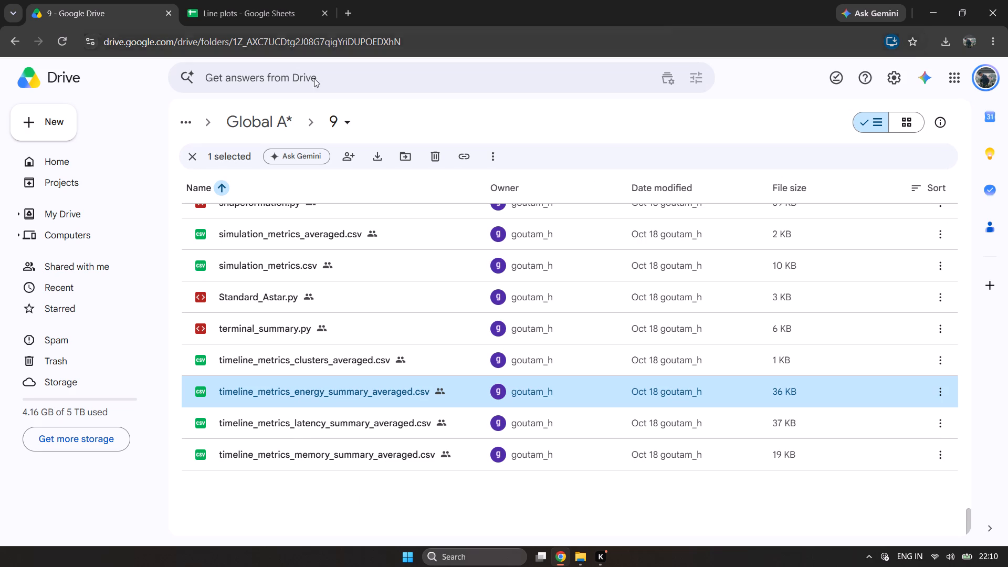
double_click(382, 446)
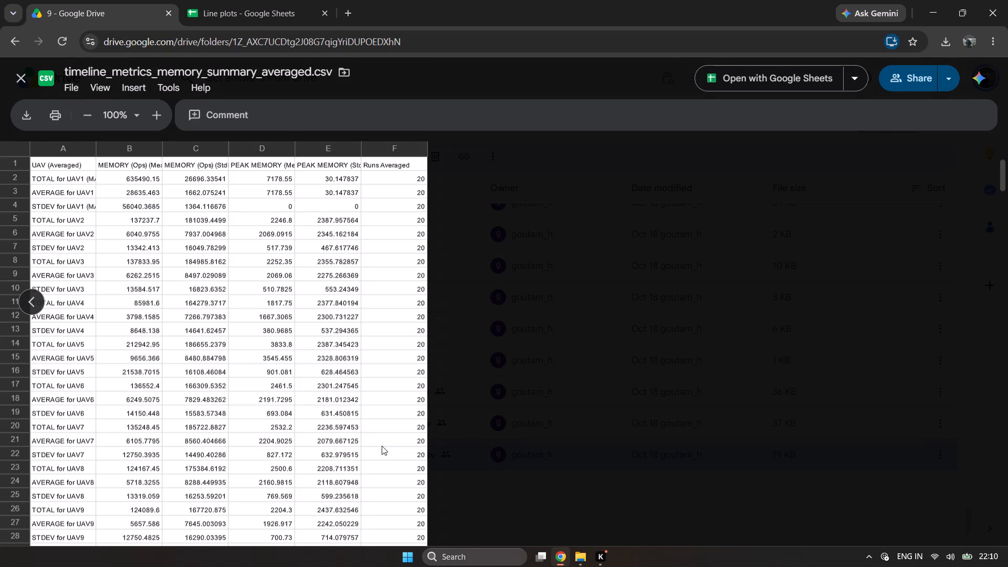
Copy the all-UAV memory operations total 15751269.6 and its deviation 1744929.345 from the memory summary into H27:I27 of Line plots.
scroll(382, 446, "down", 7)
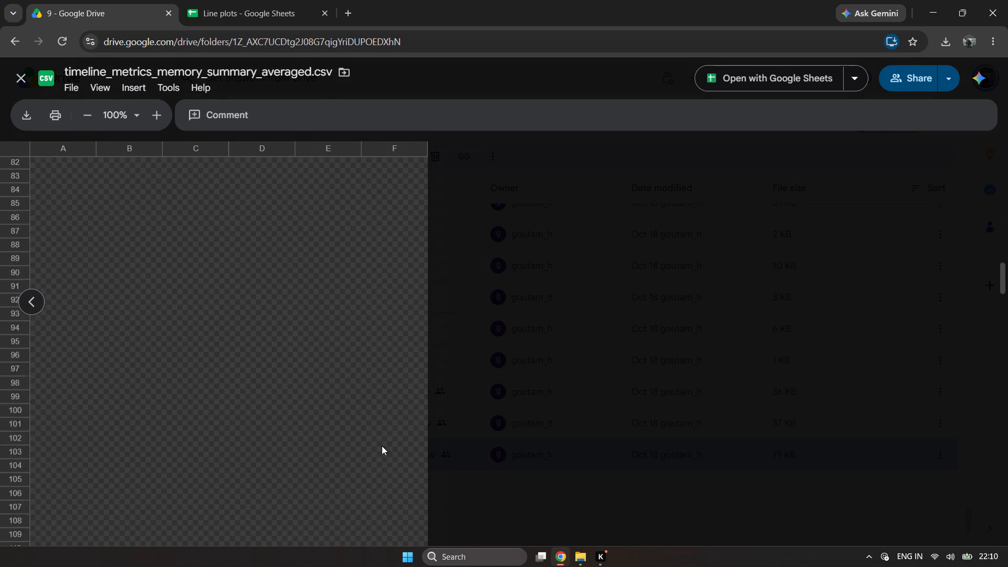
scroll(382, 446, "down", 12)
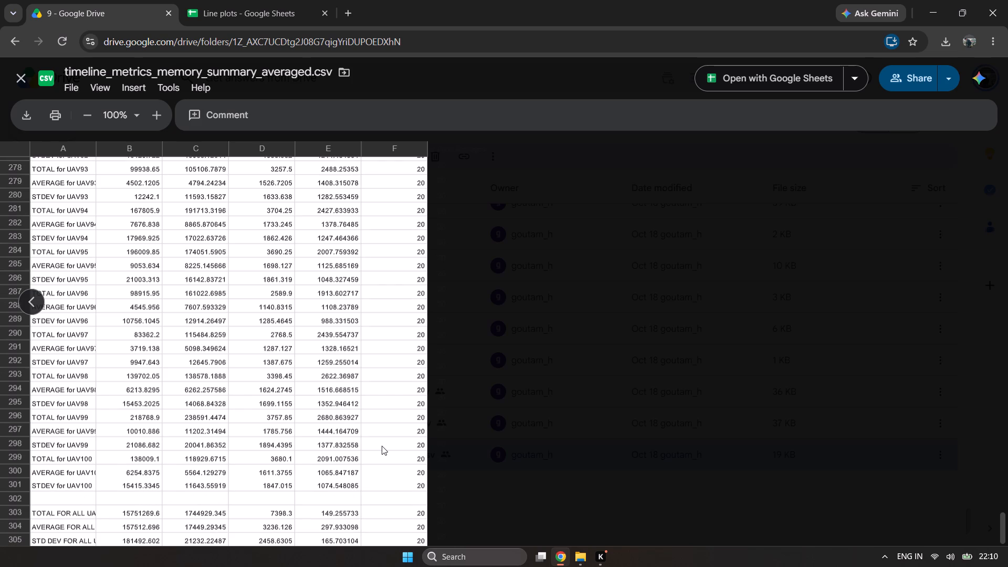
scroll(382, 446, "down", 9)
left_click_drag(145, 515, 145, 514)
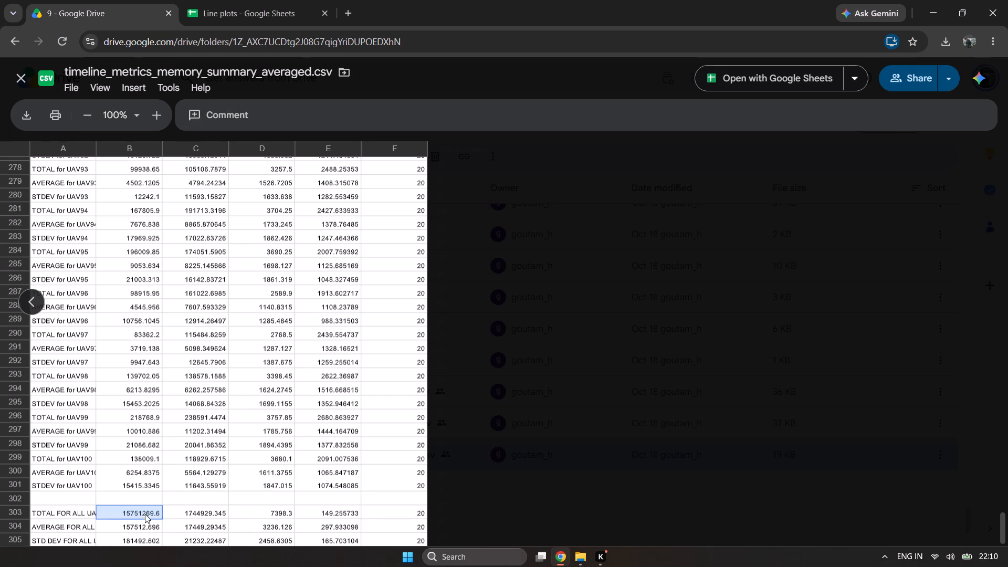
left_click_drag(145, 514, 168, 513)
key("ctrl+c")
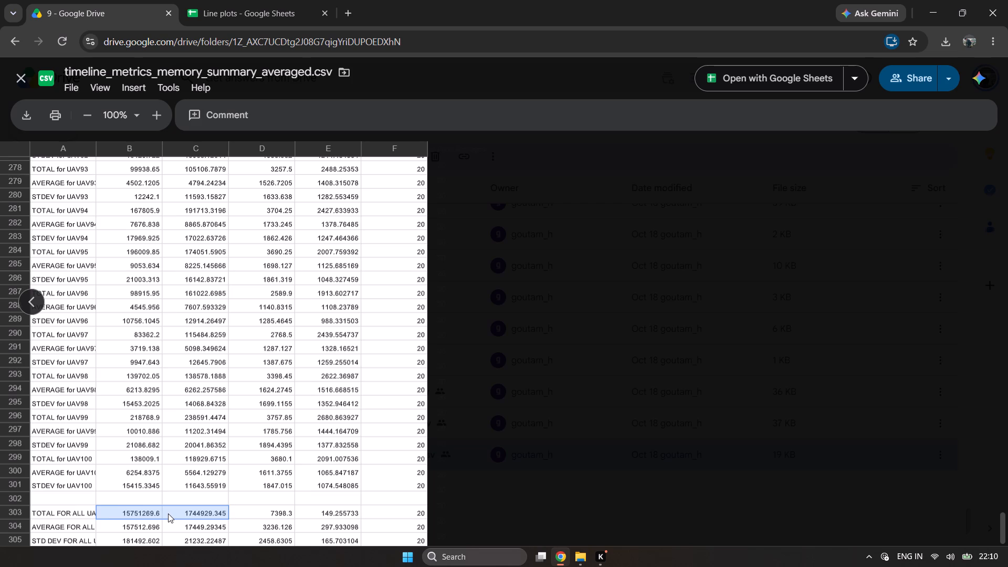
left_click(232, 21)
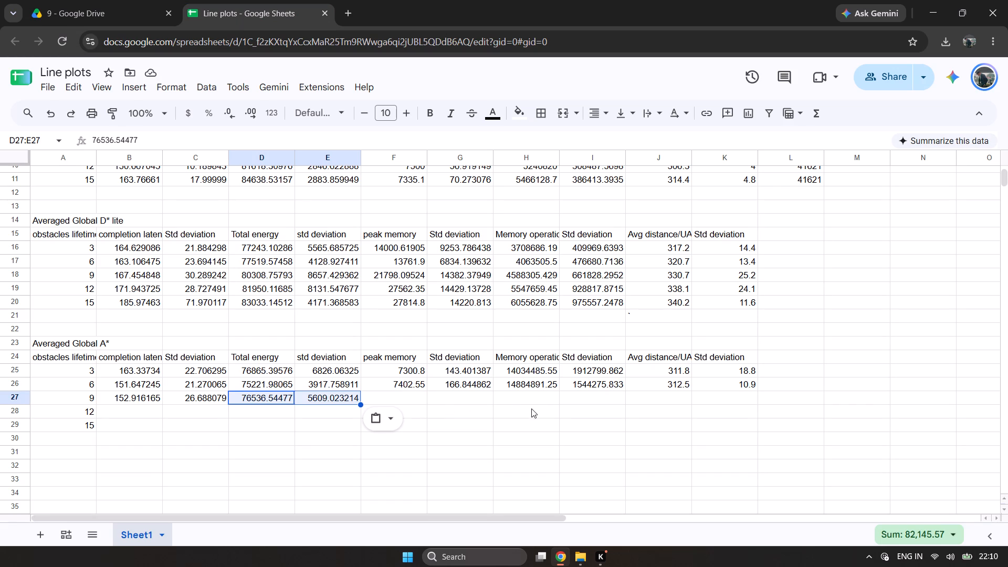
left_click(536, 403)
key("ctrl+v")
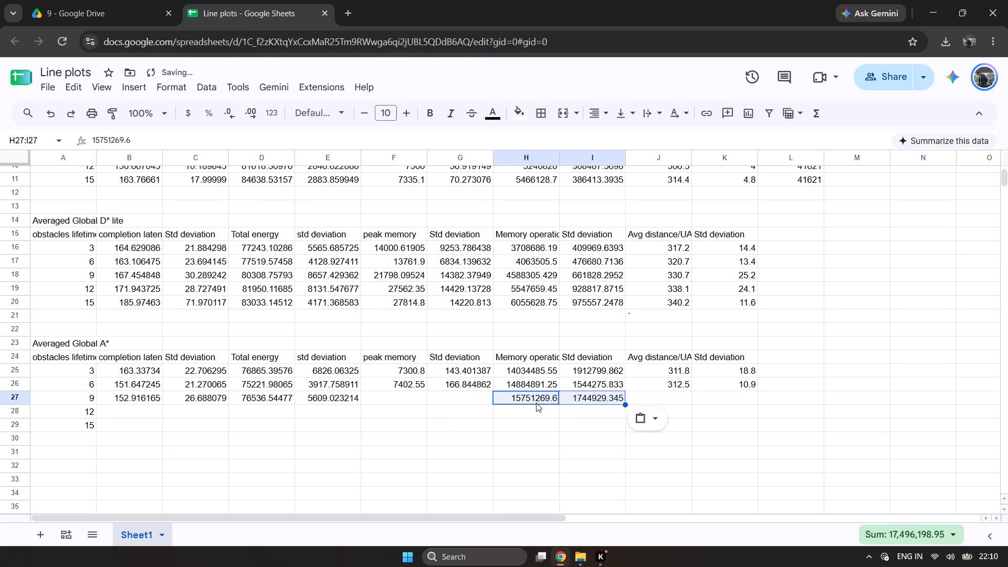
Copy the all-UAV peak memory 7398.3 and its deviation 149.255733 from the memory summary into F27:G27 of Line plots.
left_click(141, 0)
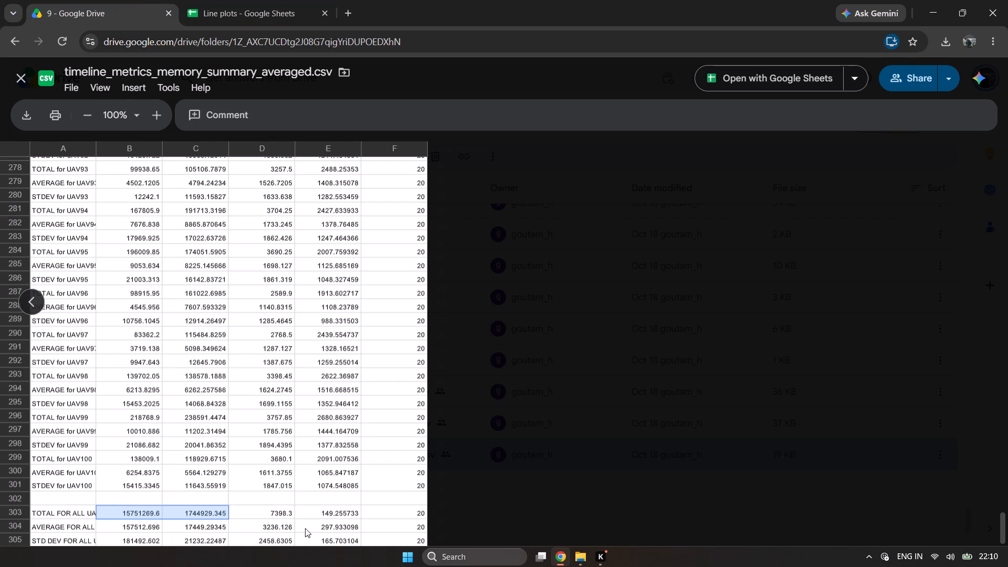
left_click_drag(273, 512, 293, 512)
left_click_drag(293, 512, 308, 512)
key("ctrl+c")
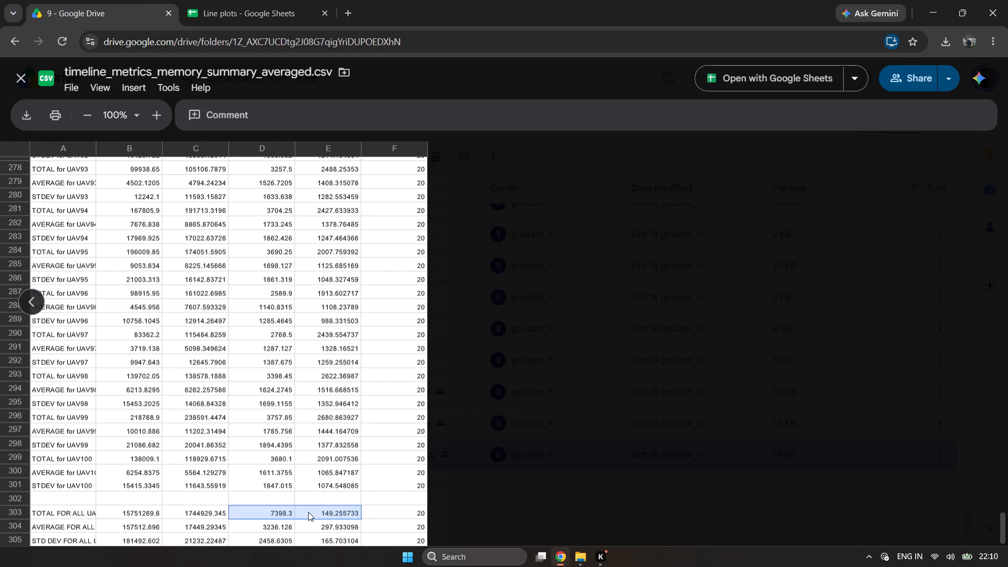
left_click(229, 0)
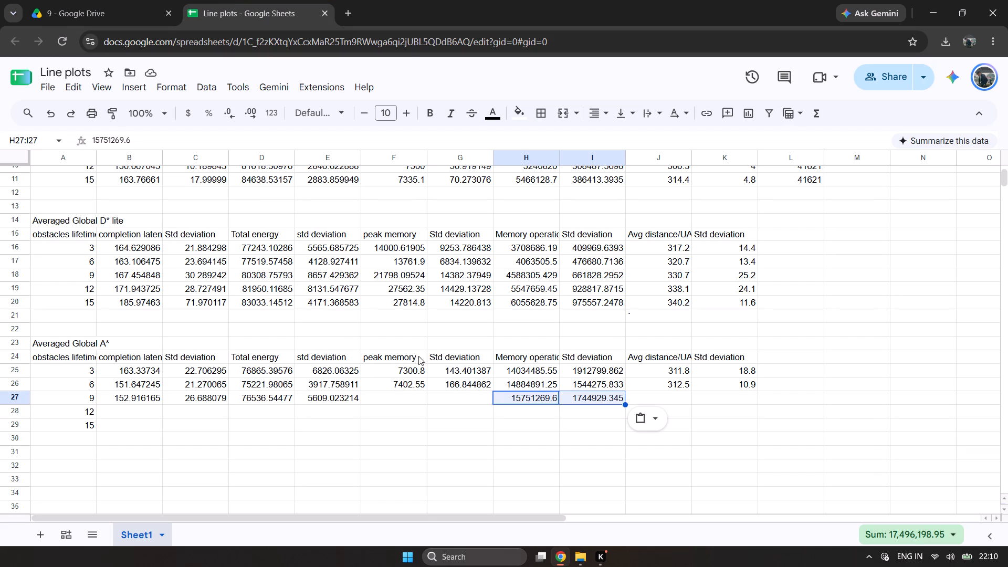
left_click(392, 397)
key("ctrl+v")
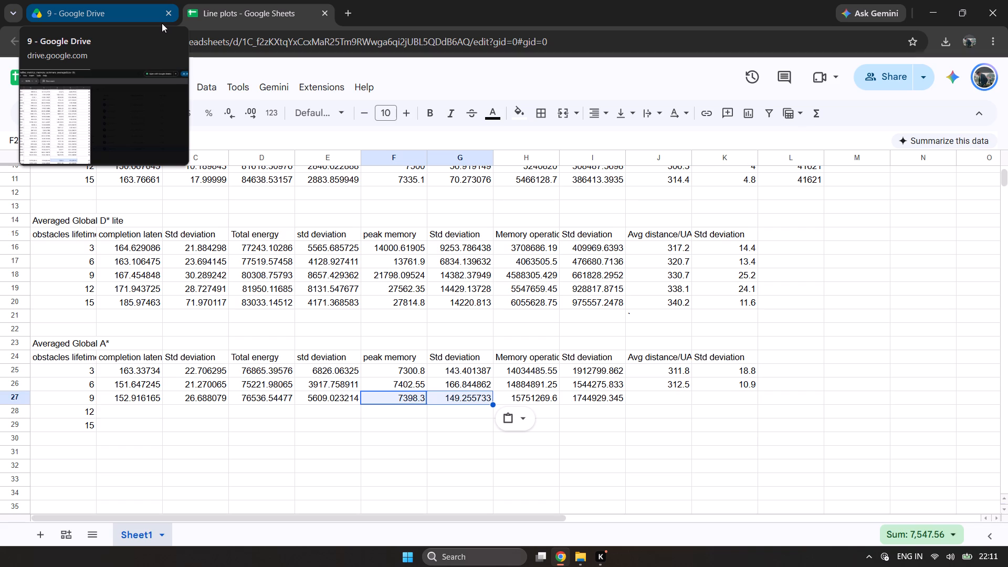
In Drive, close the memory summary and open simulation_metrics_averaged.csv from the same folder.
left_click(132, 0)
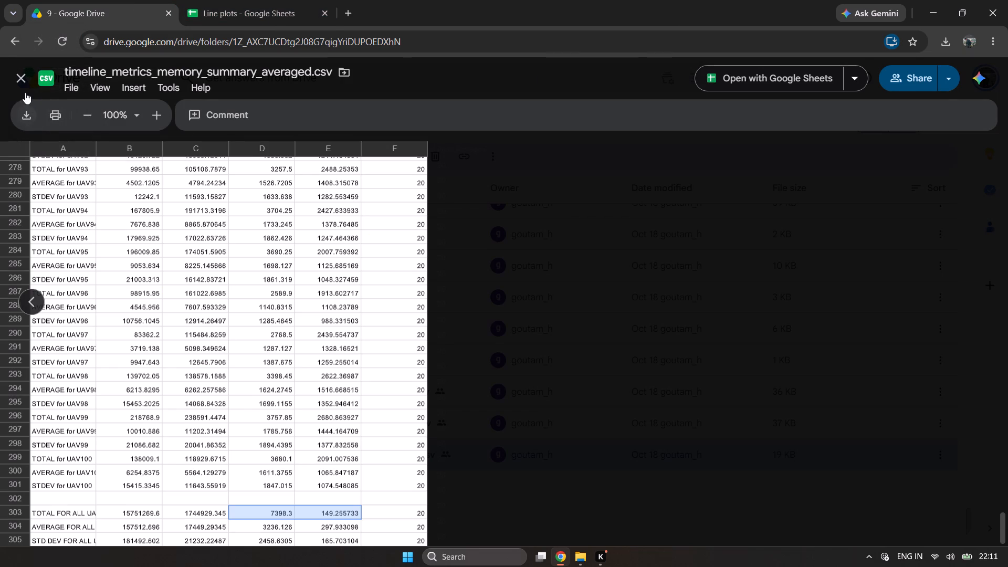
left_click(17, 77)
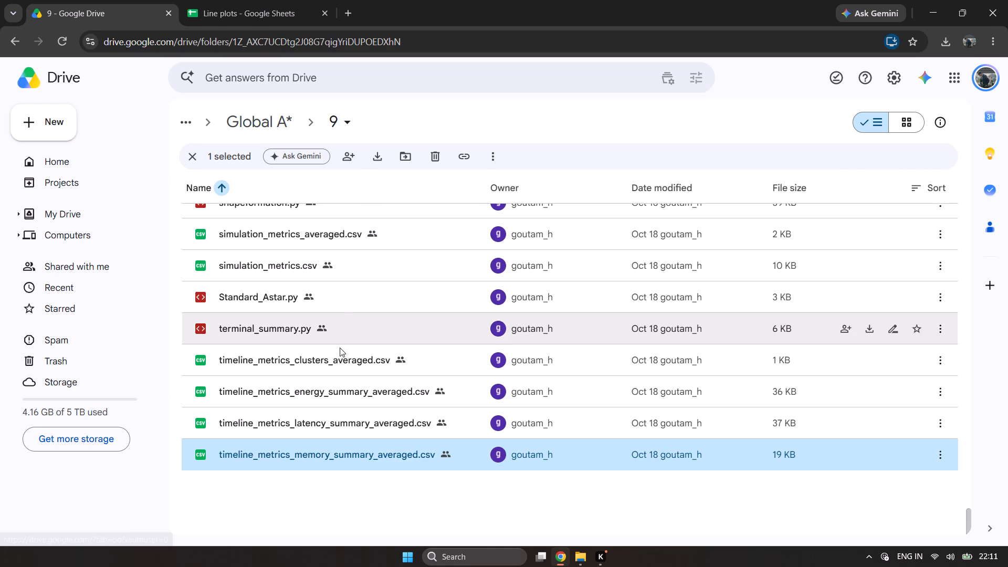
left_click(279, 12)
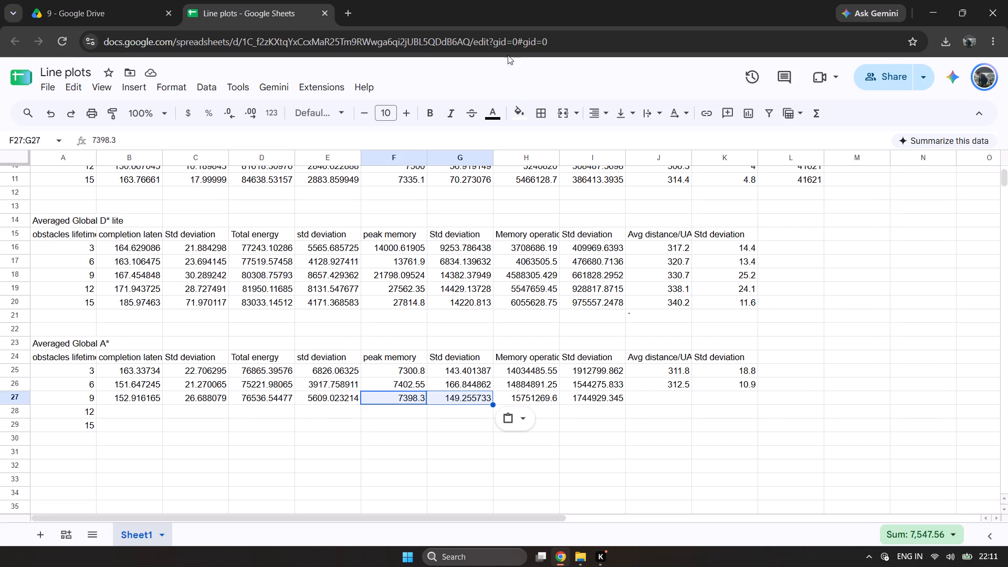
left_click(142, 6)
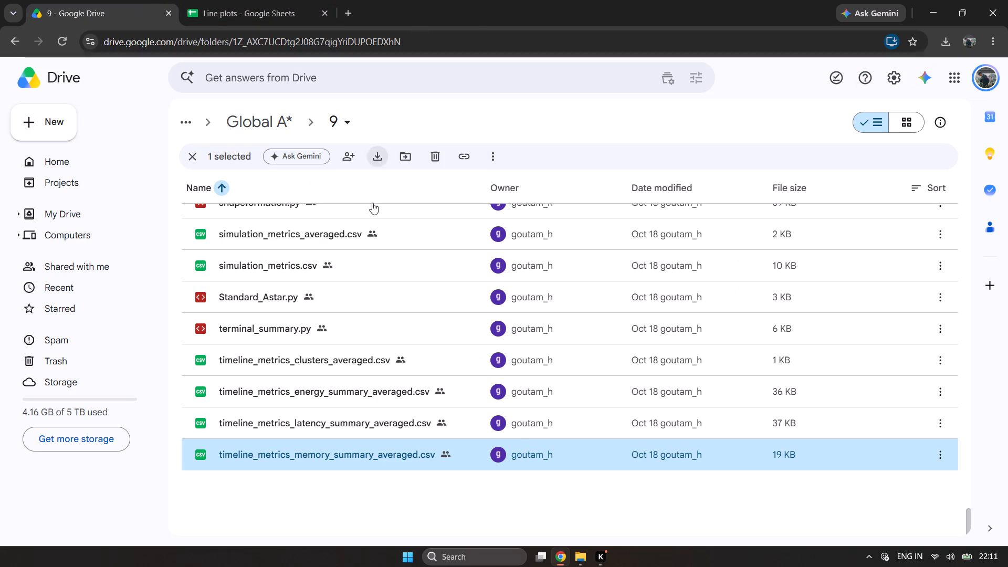
double_click(338, 240)
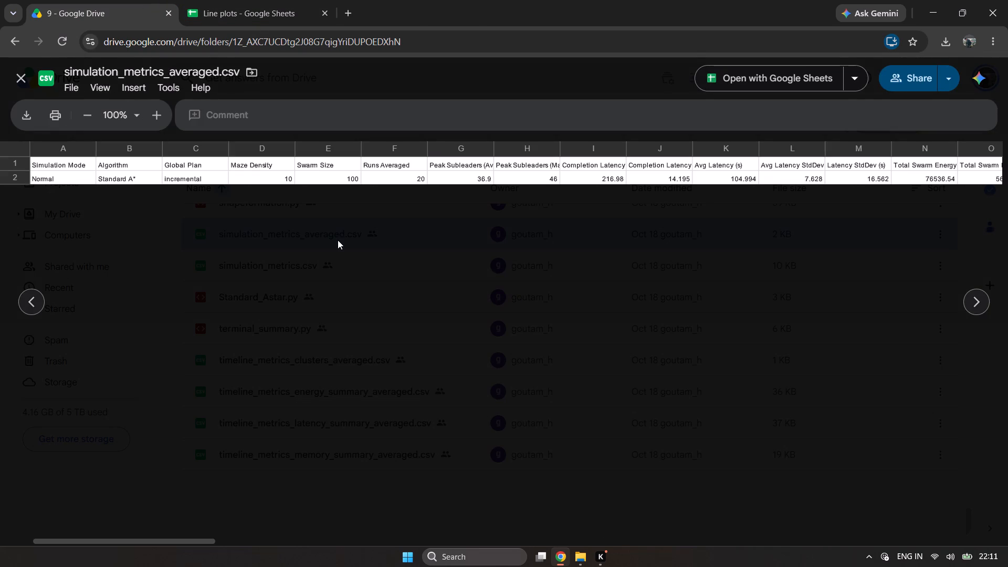
Copy the average distance per UAV 315.7 and its deviation 14.5 from the simulation metrics into J27:K27 of Line plots.
scroll(855, 185, "left", 10)
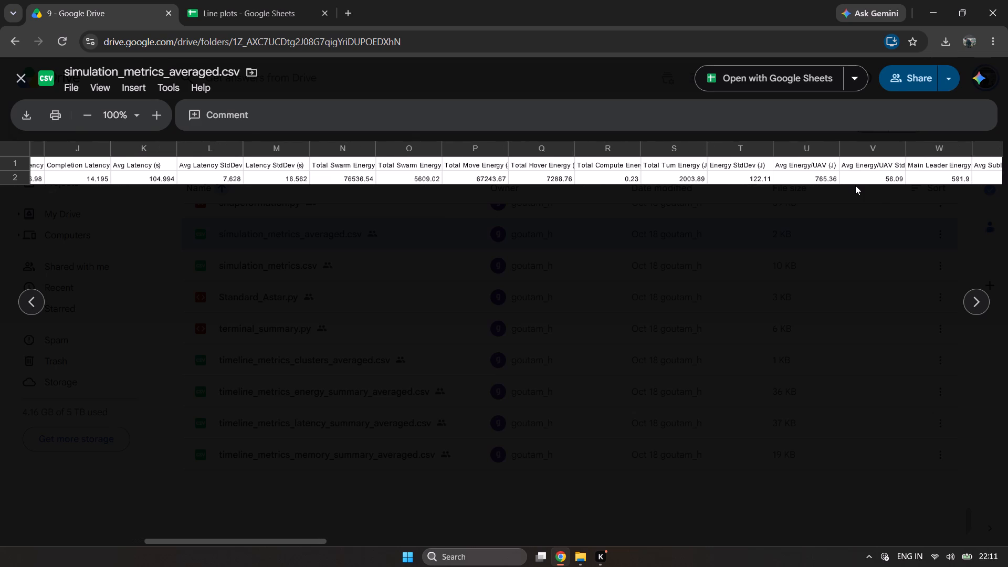
scroll(855, 185, "left", 9)
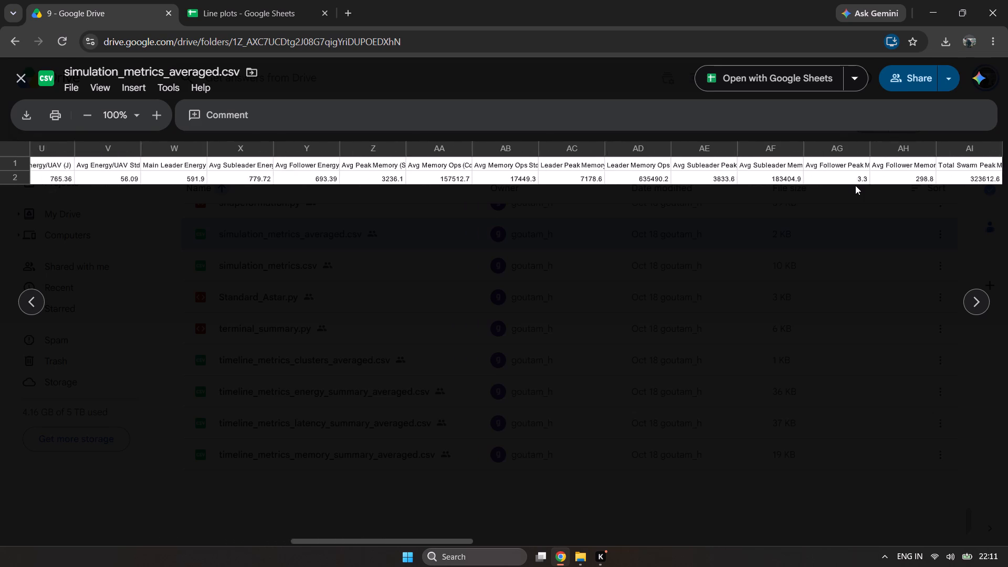
scroll(855, 185, "left", 3)
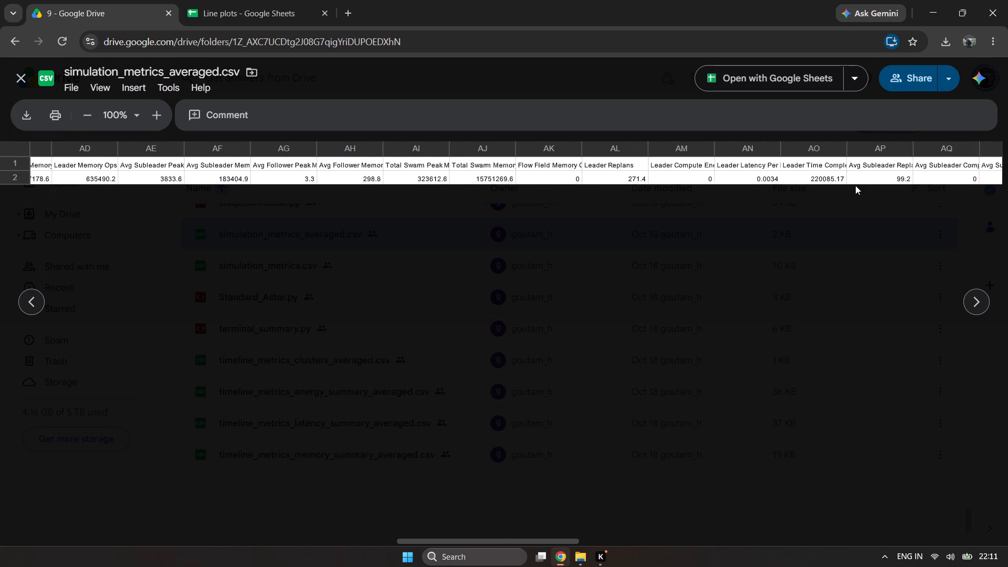
scroll(855, 185, "left", 3)
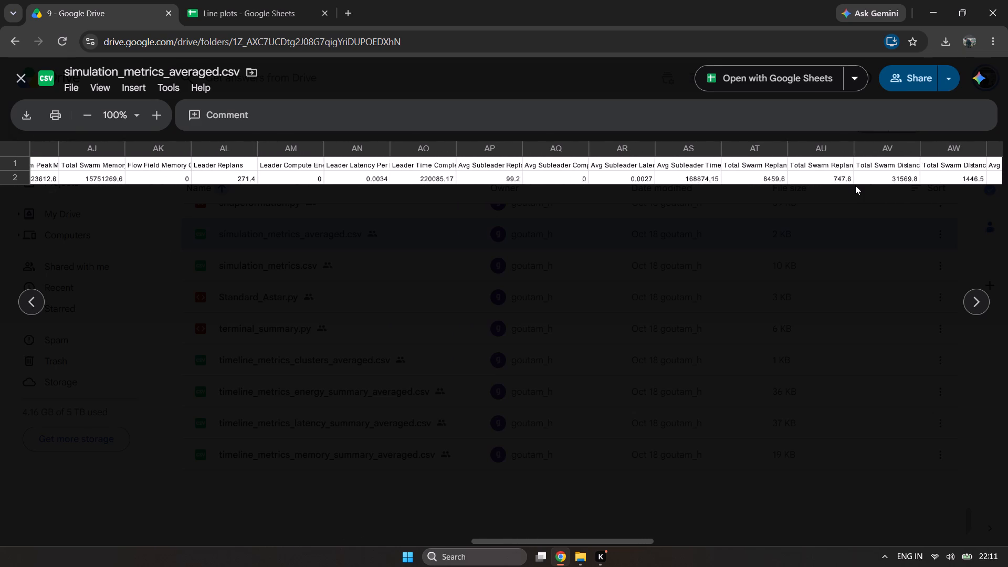
scroll(855, 185, "left", 2)
scroll(929, 187, "left", 1)
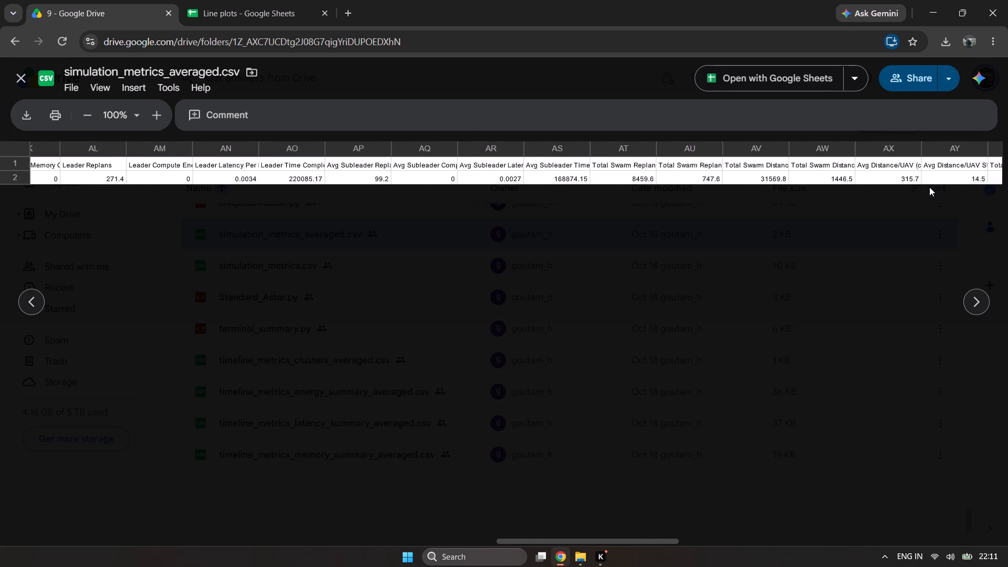
scroll(929, 187, "left", 1)
left_click_drag(850, 178, 873, 177)
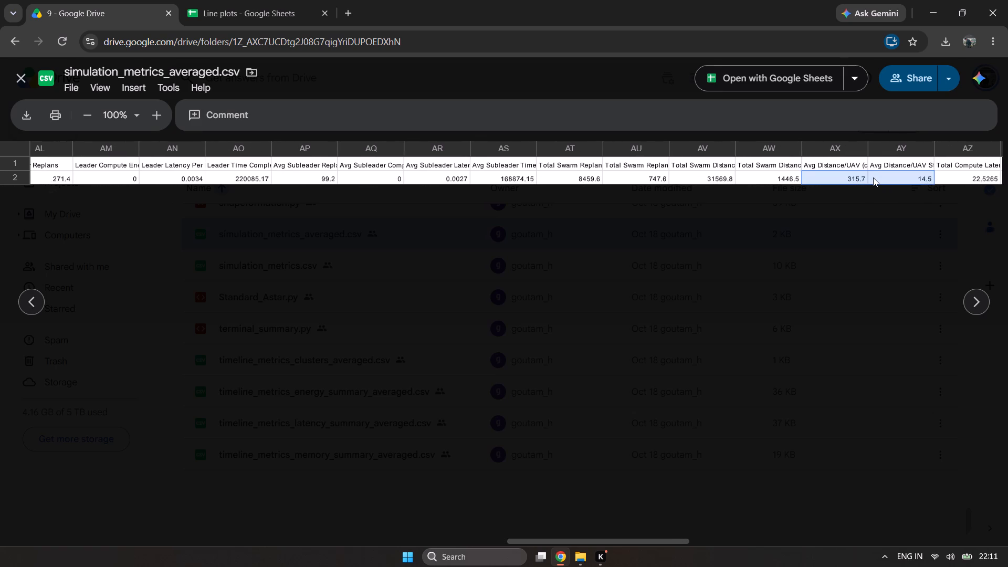
key("ctrl+c")
left_click(255, 0)
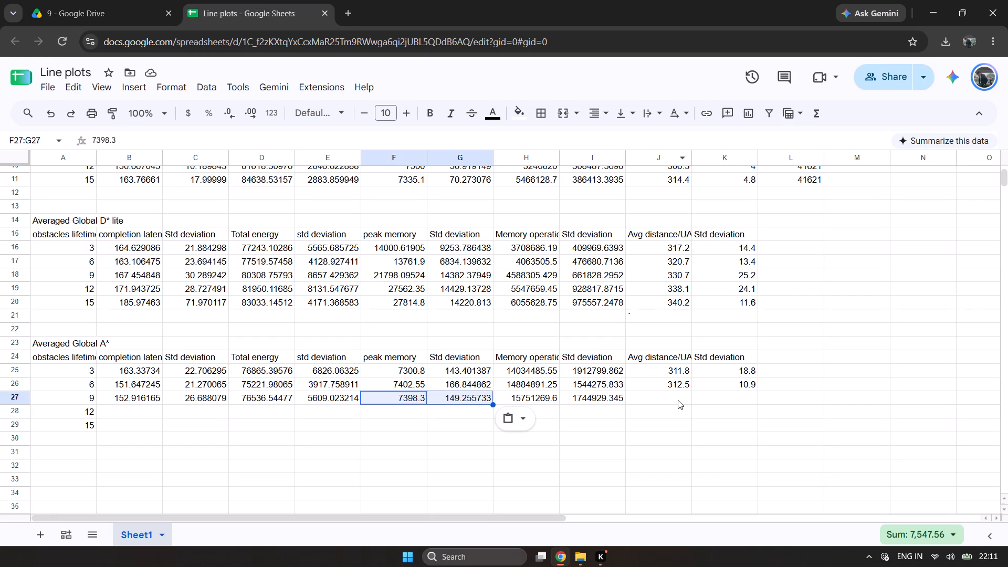
left_click(678, 400)
key("ctrl+v")
left_click(541, 434)
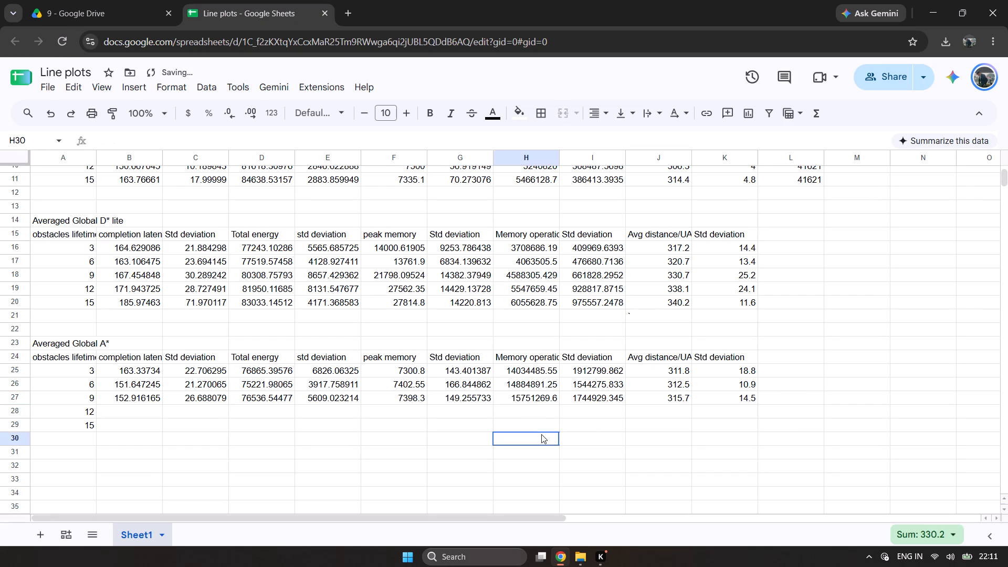
In Drive, close the simulation metrics file, go back to the Global A* folder and open its subfolder 12.
left_click(105, 0)
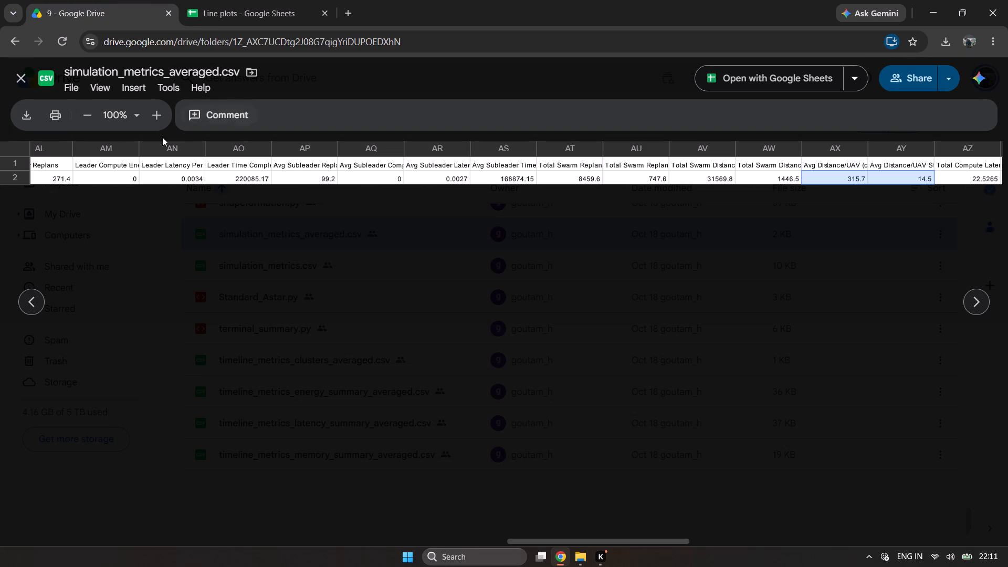
left_click(20, 71)
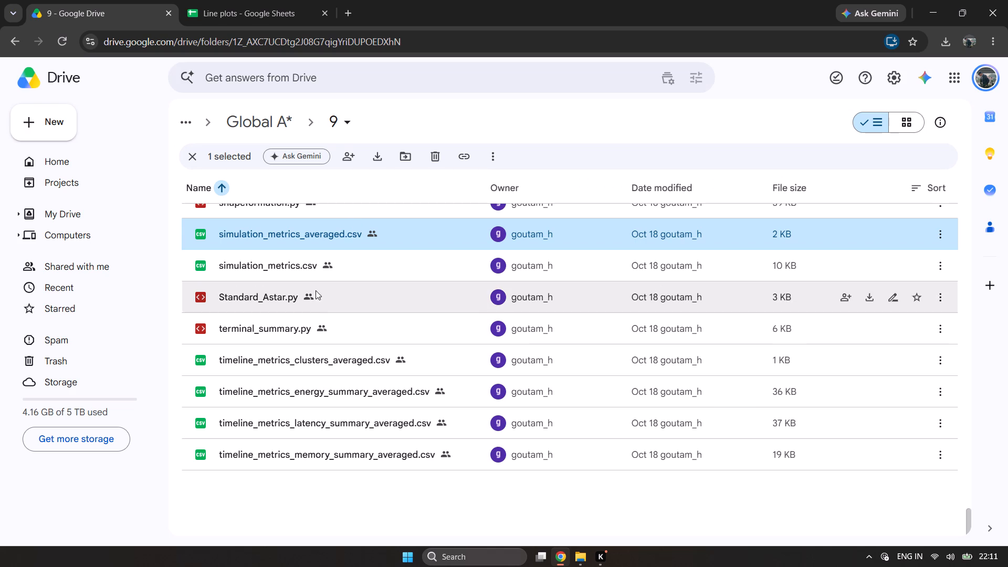
left_click(13, 43)
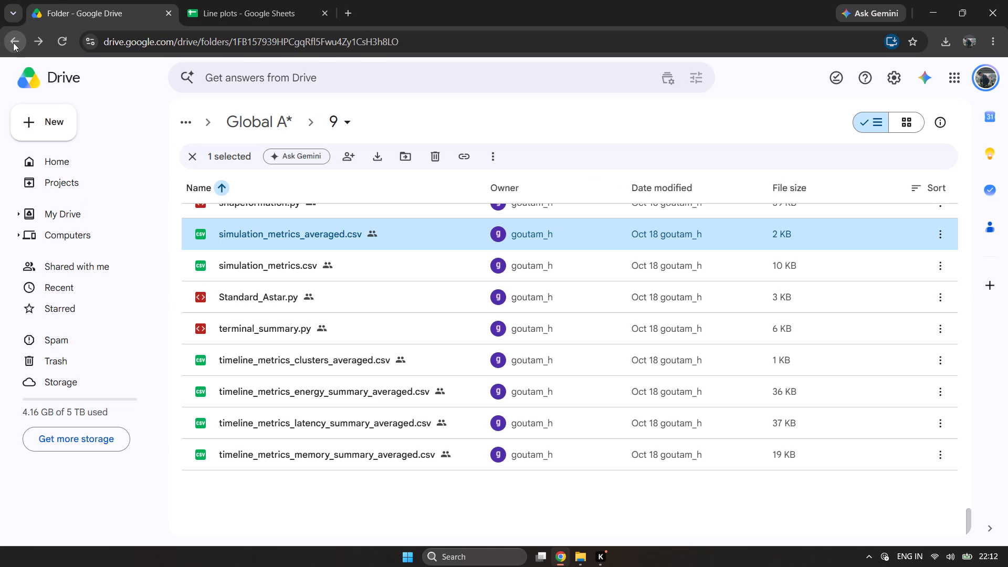
double_click(277, 281)
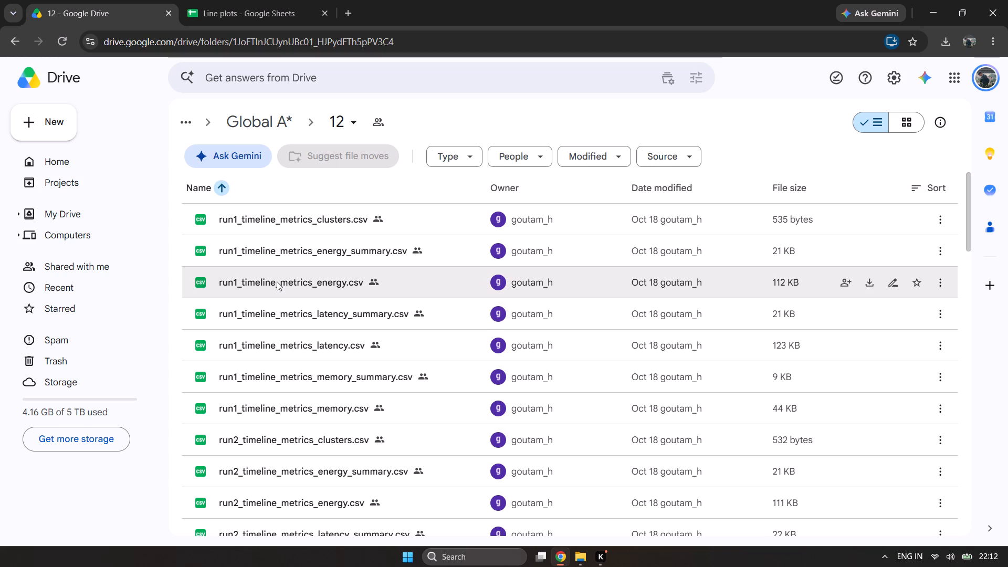
scroll(277, 281, "down", 15)
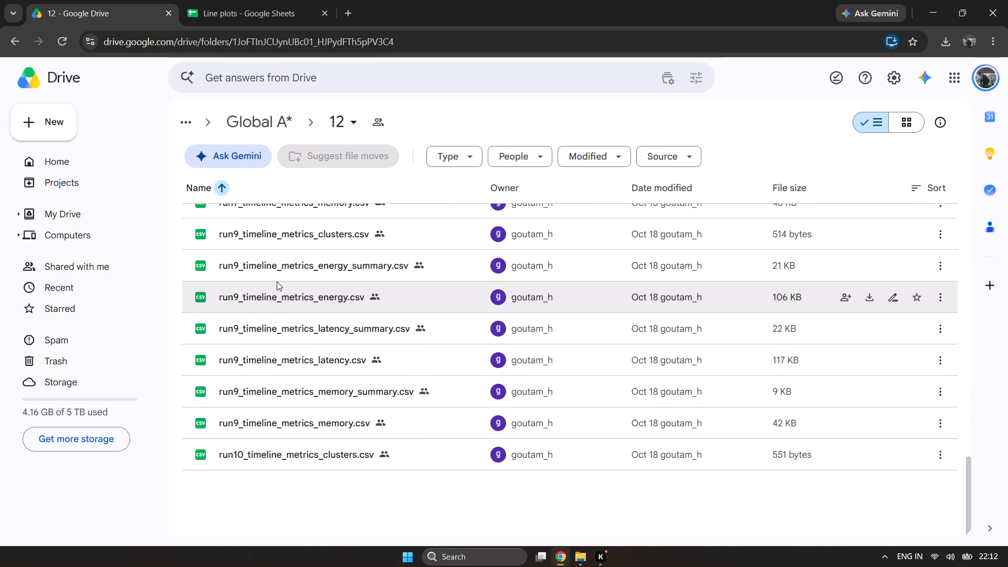